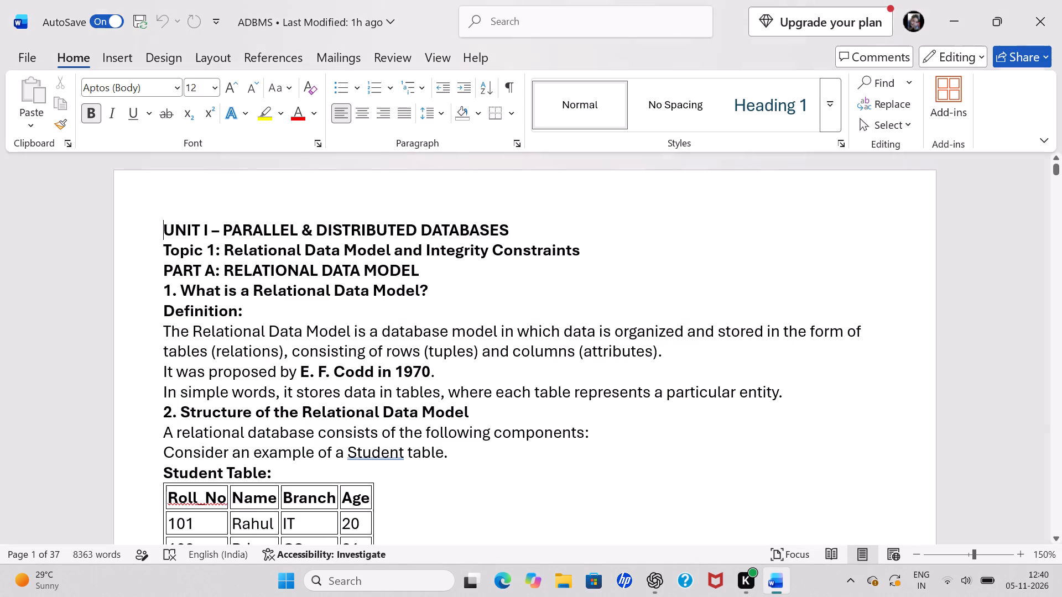
Review the ADBMS notes from the last page back to the distributed query processing topic.
left_click_drag(1054, 178, 1025, 465)
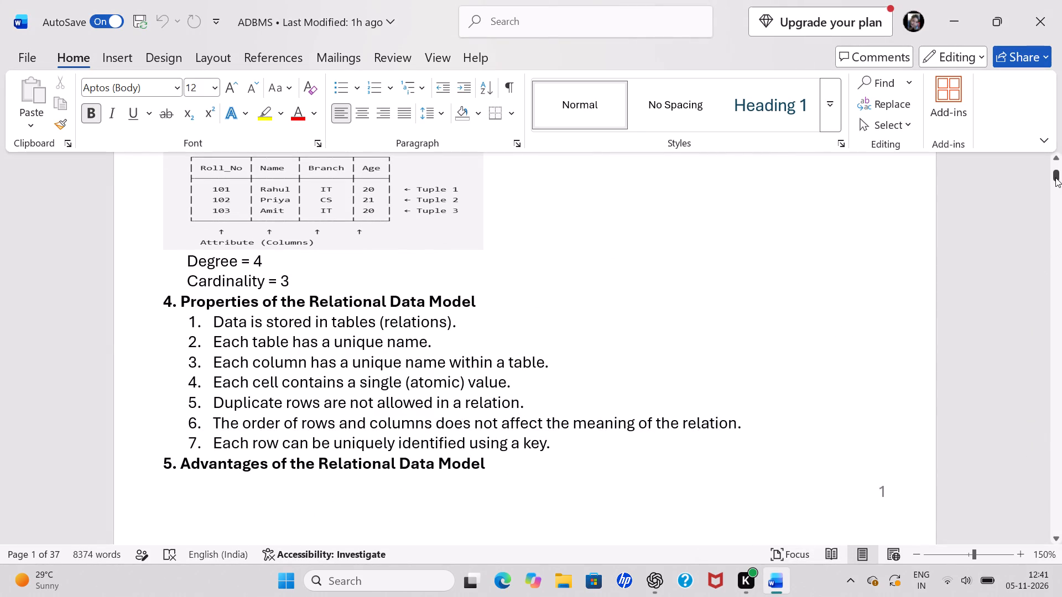
left_click_drag(1055, 177, 1009, 549)
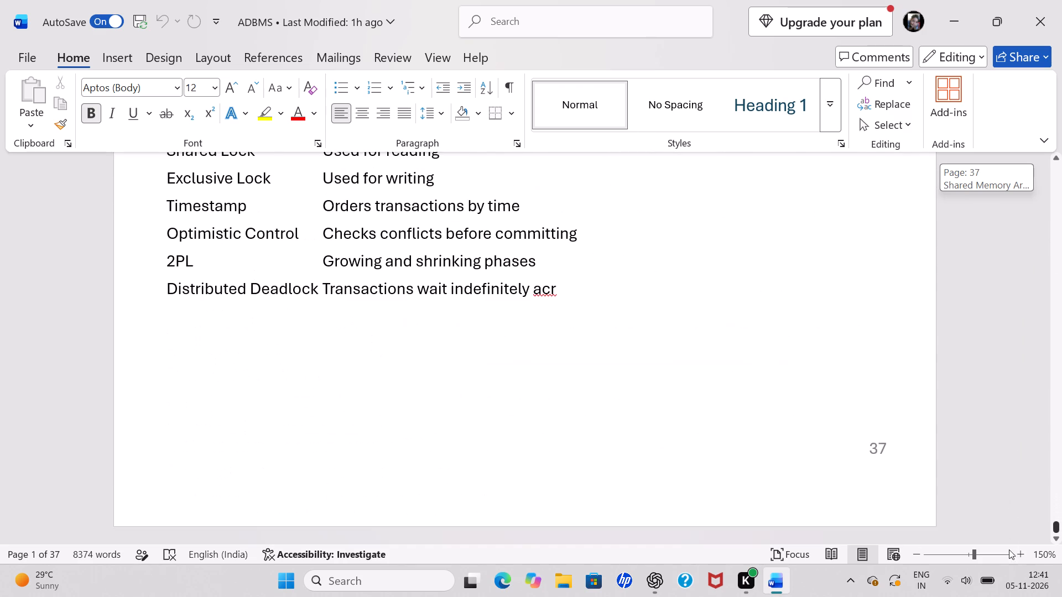
left_click_drag(1009, 549, 1004, 596)
scroll(590, 303, "up", 7)
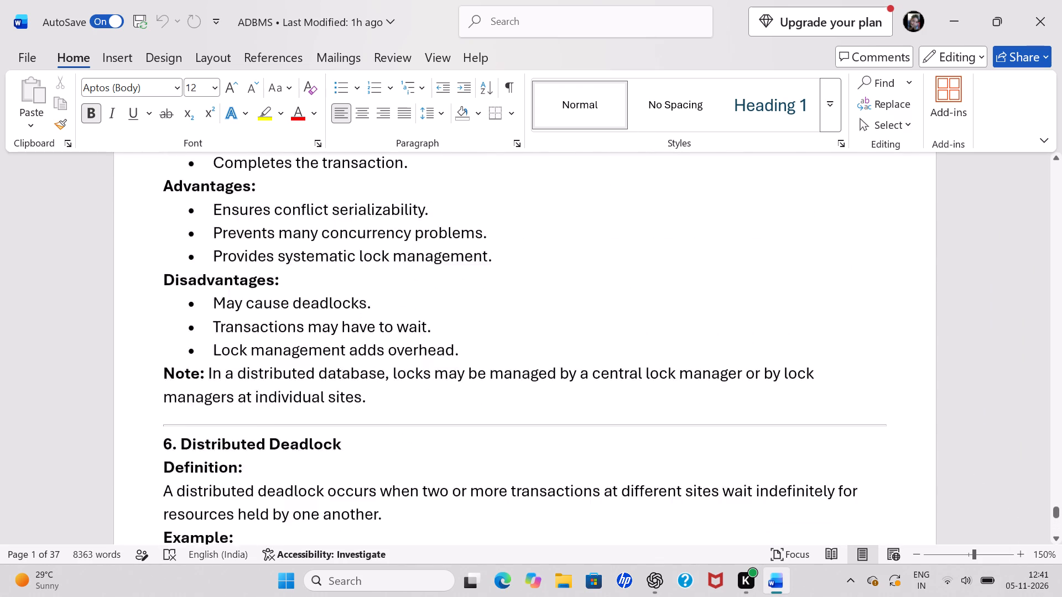
scroll(590, 303, "up", 5)
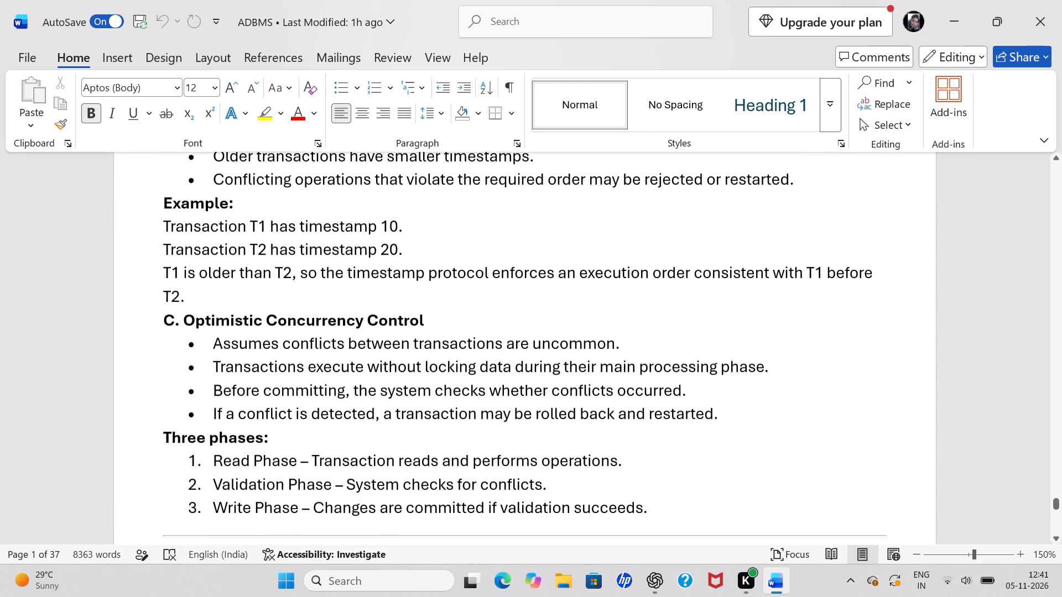
scroll(590, 303, "up", 10)
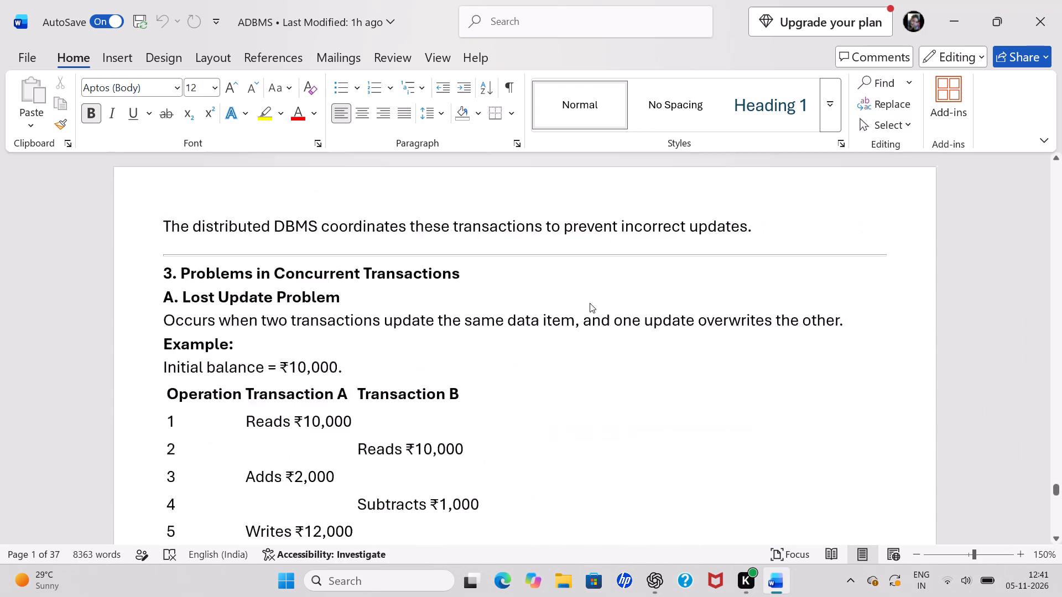
scroll(590, 303, "up", 3)
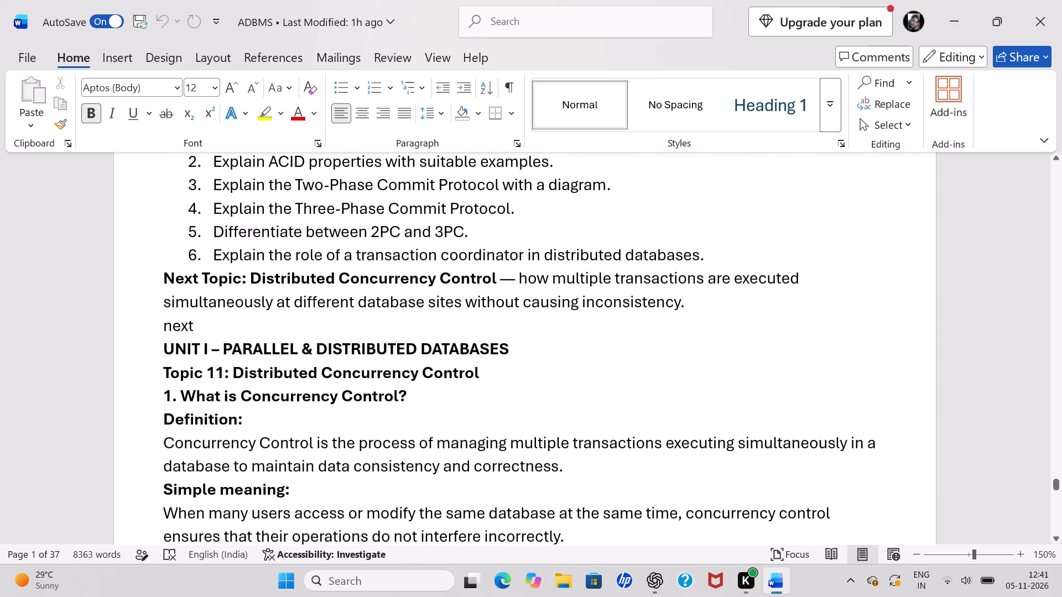
scroll(590, 303, "up", 7)
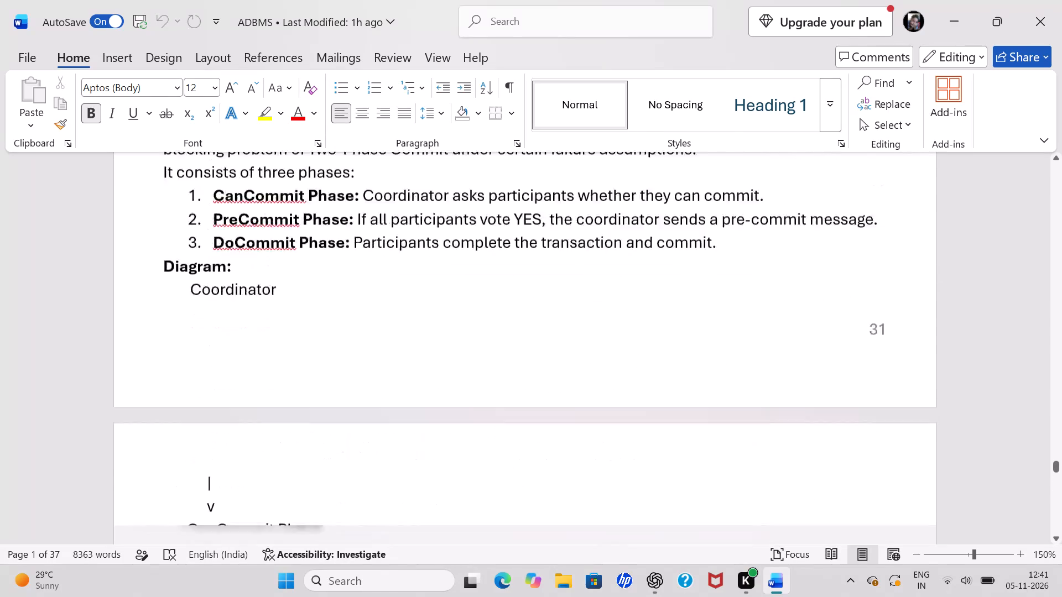
scroll(590, 303, "up", 8)
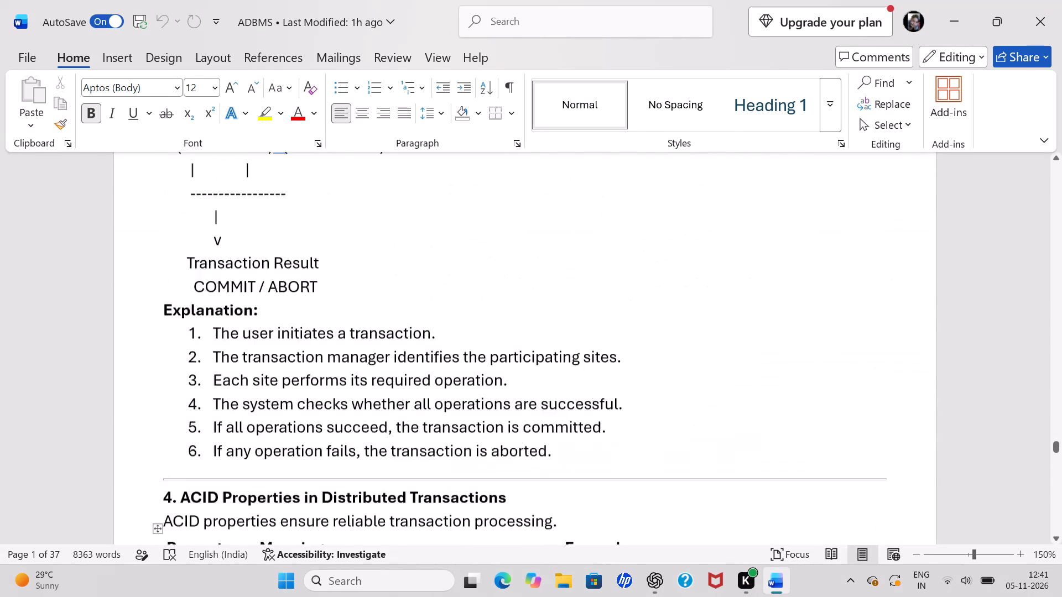
scroll(590, 303, "up", 6)
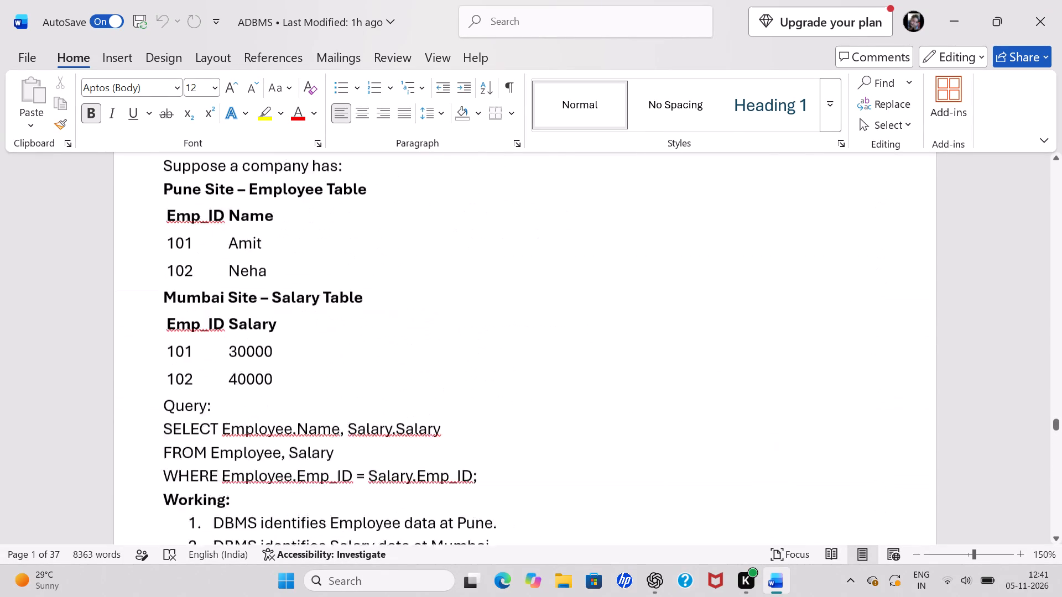
scroll(590, 303, "up", 4)
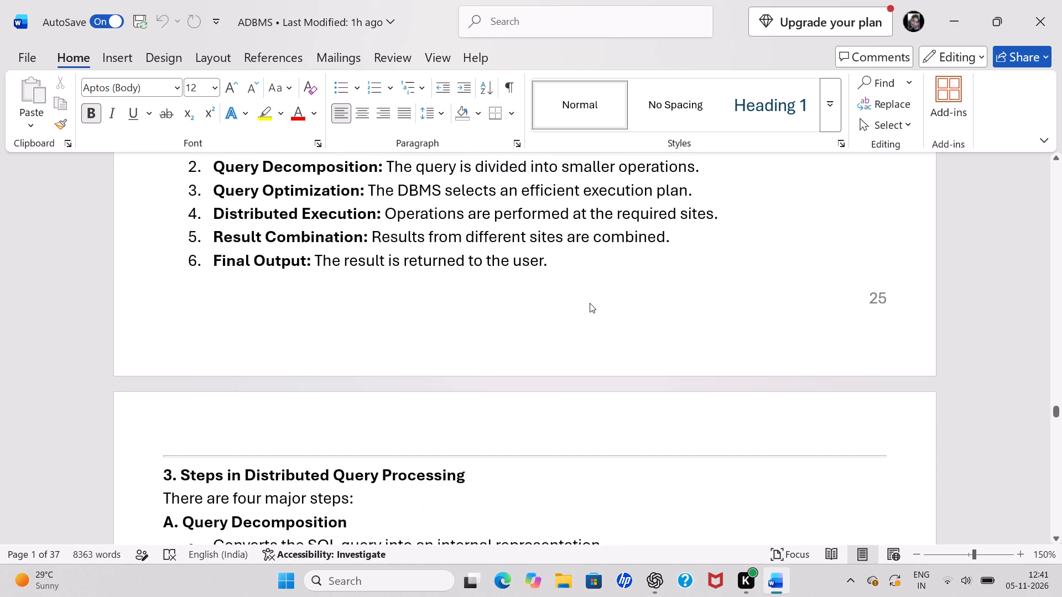
scroll(590, 303, "up", 3)
Read through the distributed query processing topic, from its numbered explanation to its Quick Revision section and exam questions.
scroll(590, 303, "down", 1)
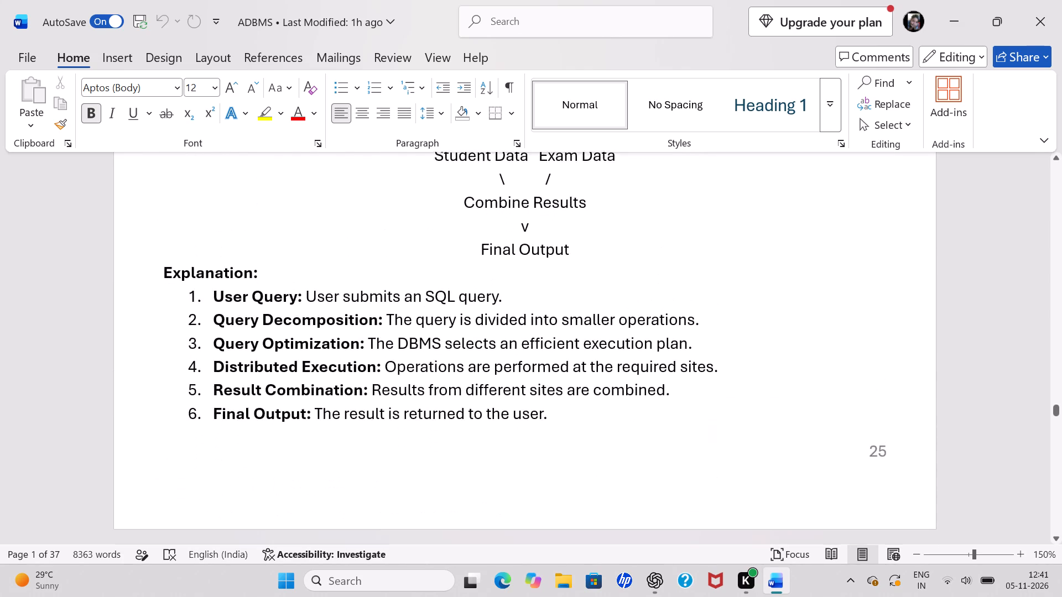
scroll(590, 303, "down", 2)
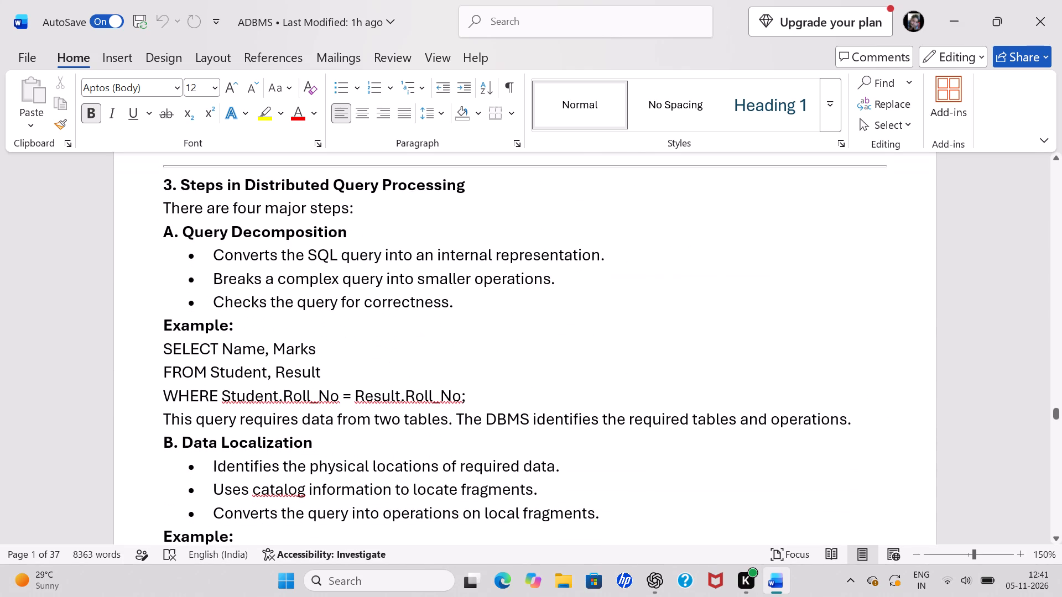
scroll(590, 303, "down", 1)
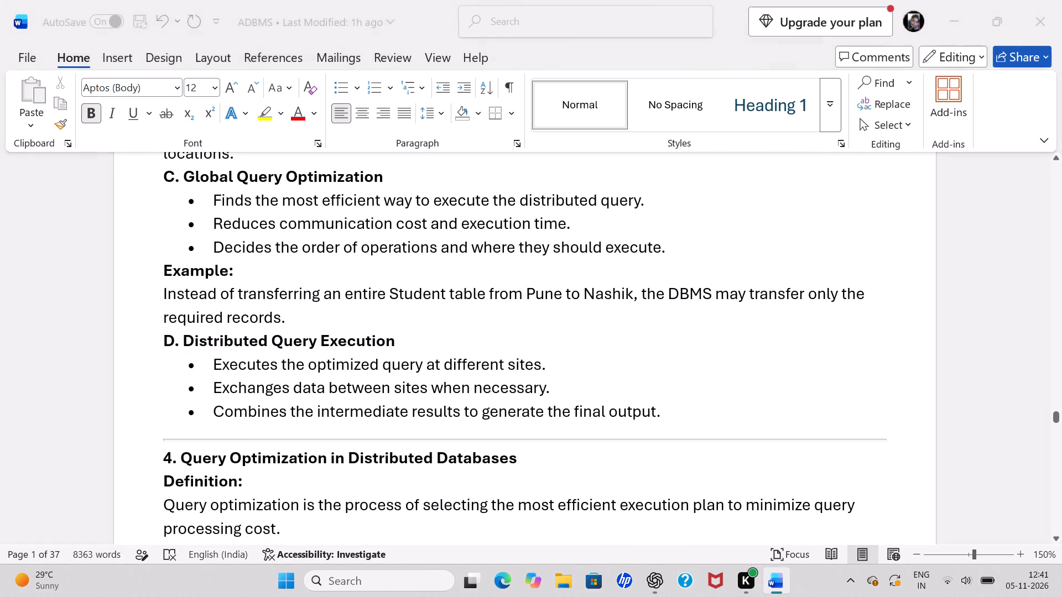
scroll(590, 303, "down", 1)
left_click(326, 208)
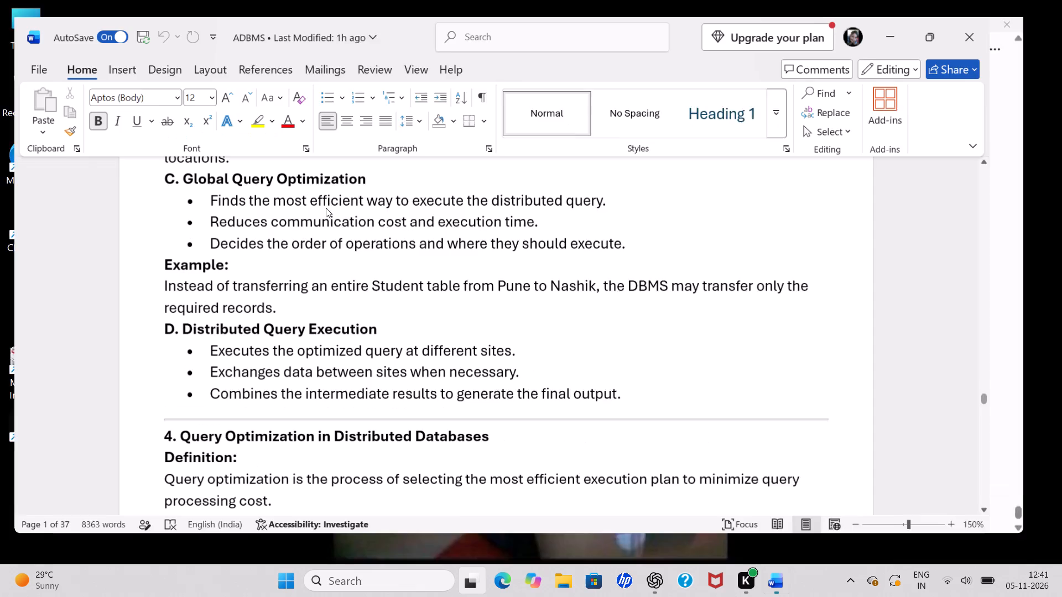
scroll(304, 353, "down", 2)
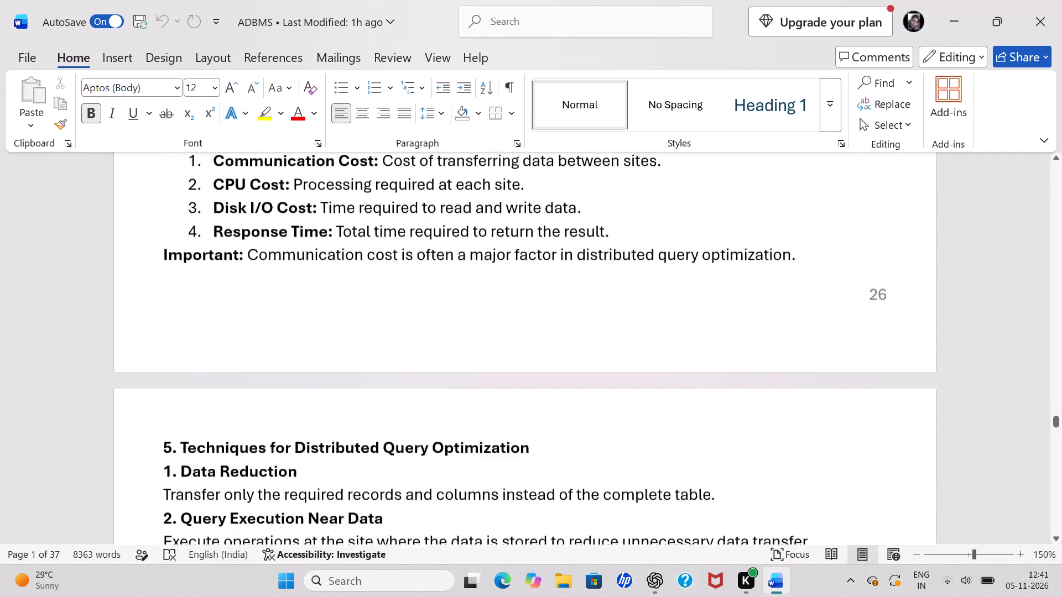
scroll(304, 353, "down", 3)
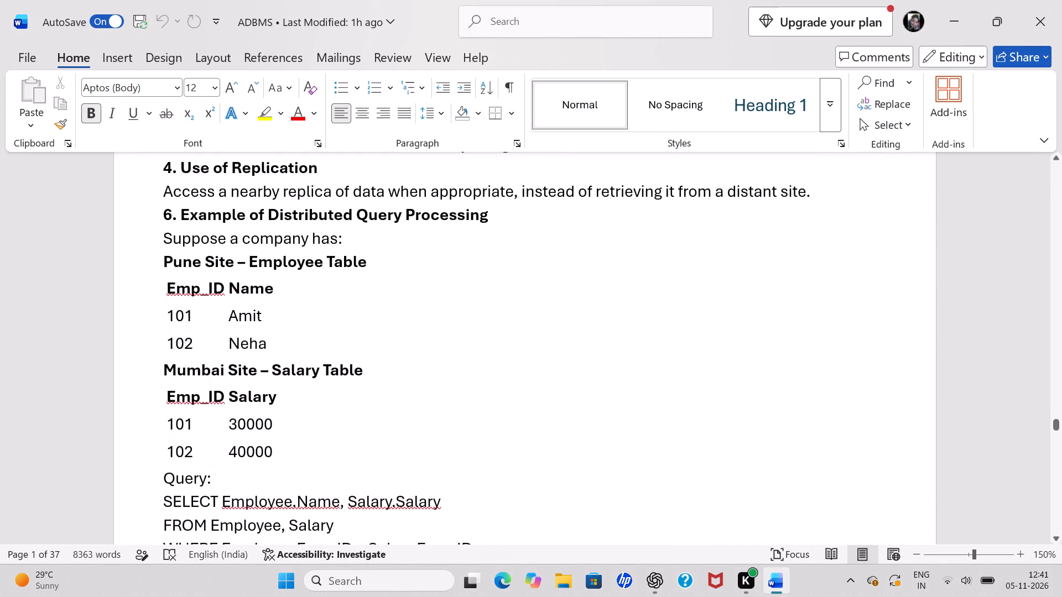
scroll(304, 353, "down", 3)
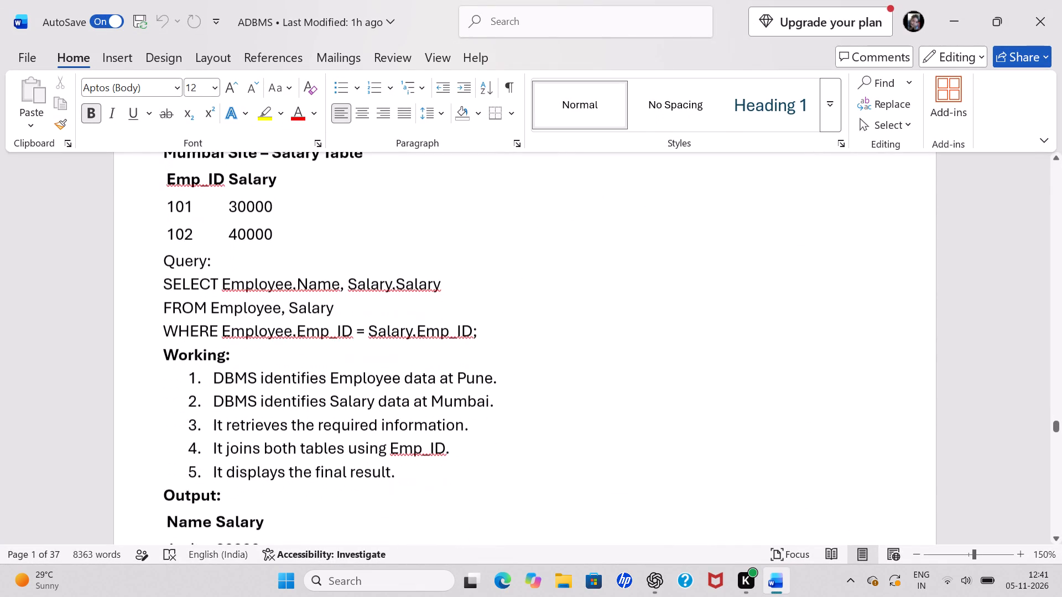
scroll(304, 353, "down", 3)
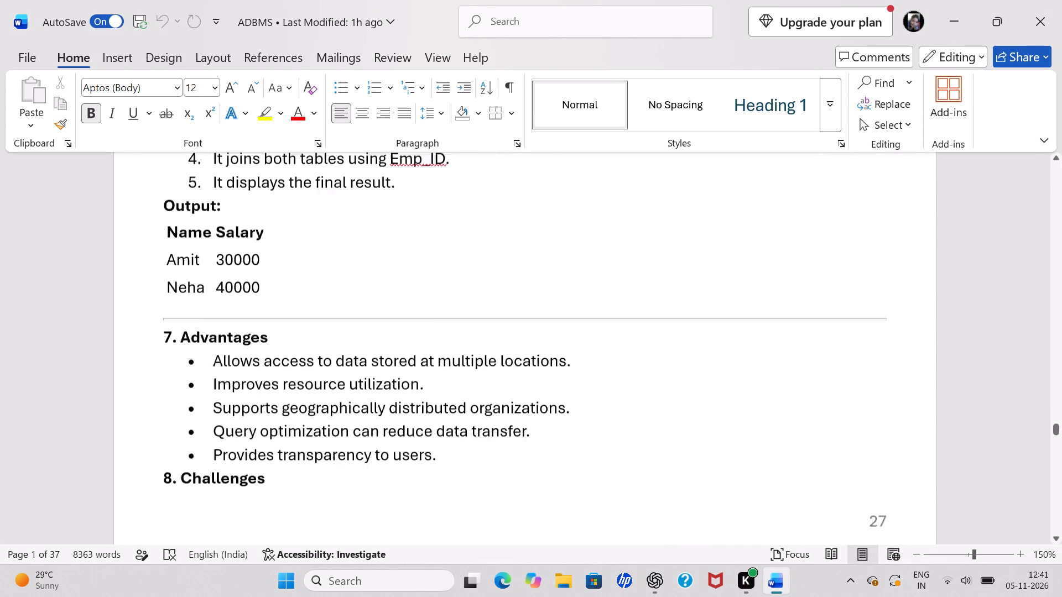
scroll(304, 353, "down", 3)
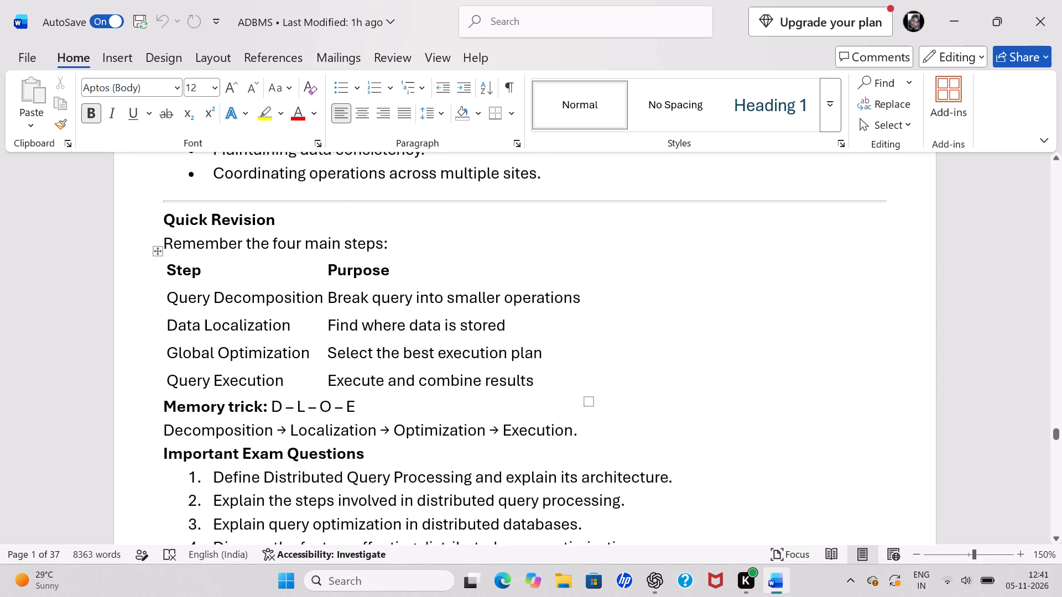
scroll(304, 353, "down", 1)
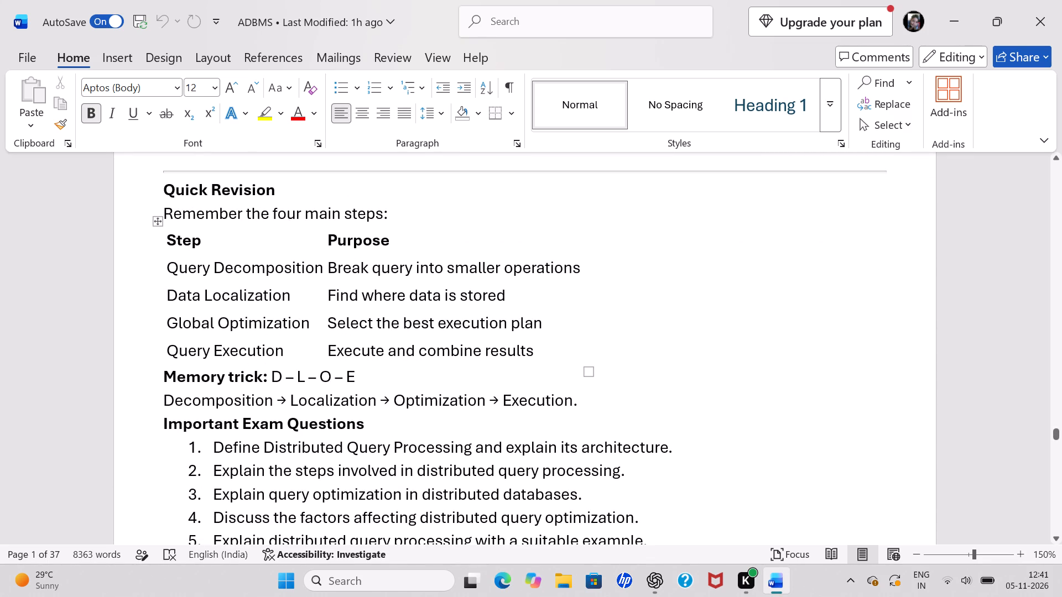
Delete the Quick Revision section of the distributed query processing topic, including its step table and the D – L – O – E memory trick.
left_click_drag(159, 187, 451, 389)
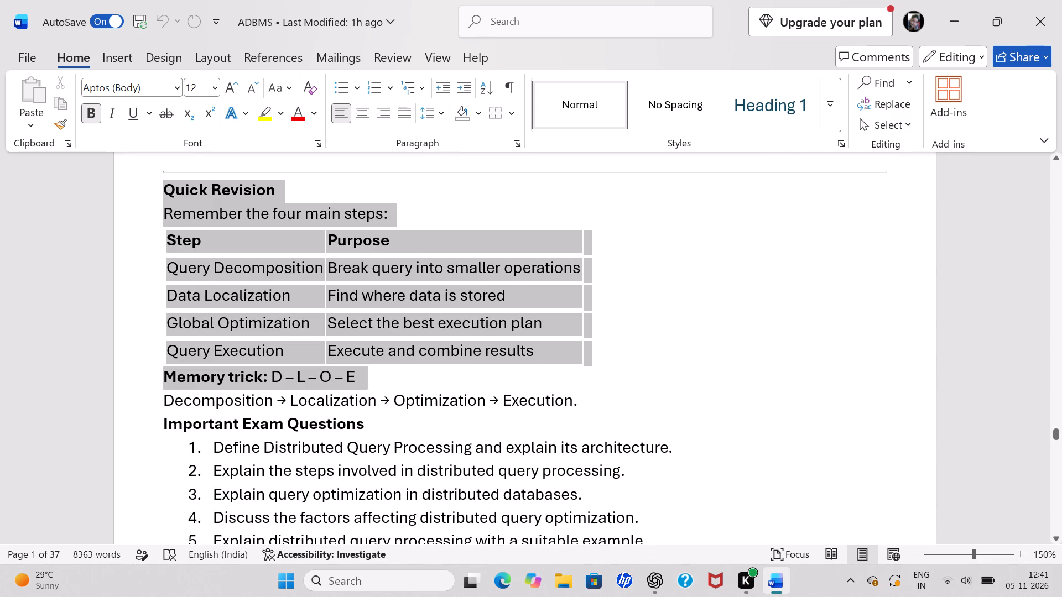
left_click_drag(451, 389, 555, 404)
key("BackSpace")
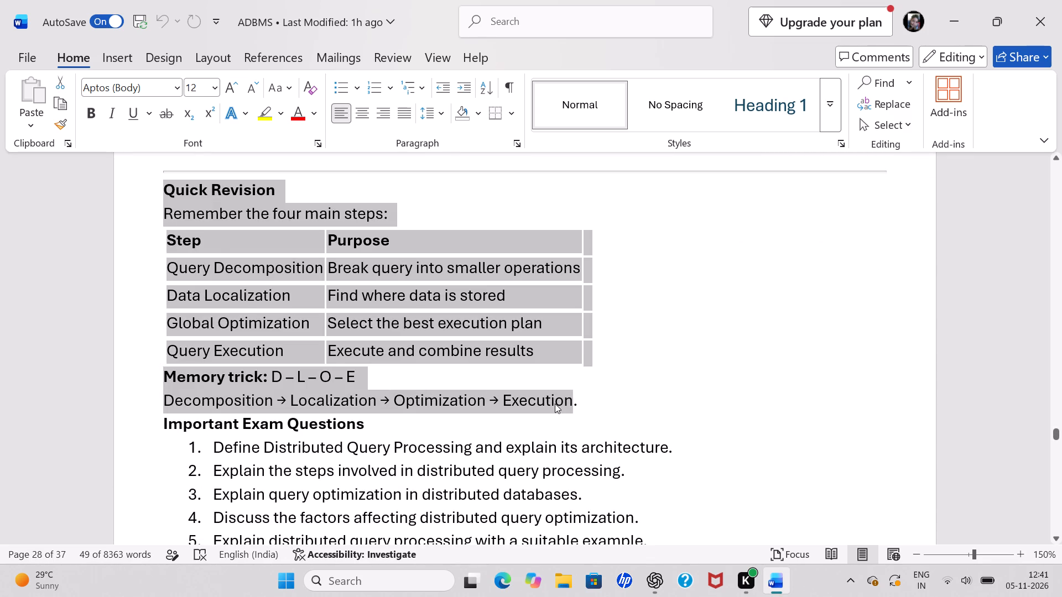
key("Right")
key("BackSpace")
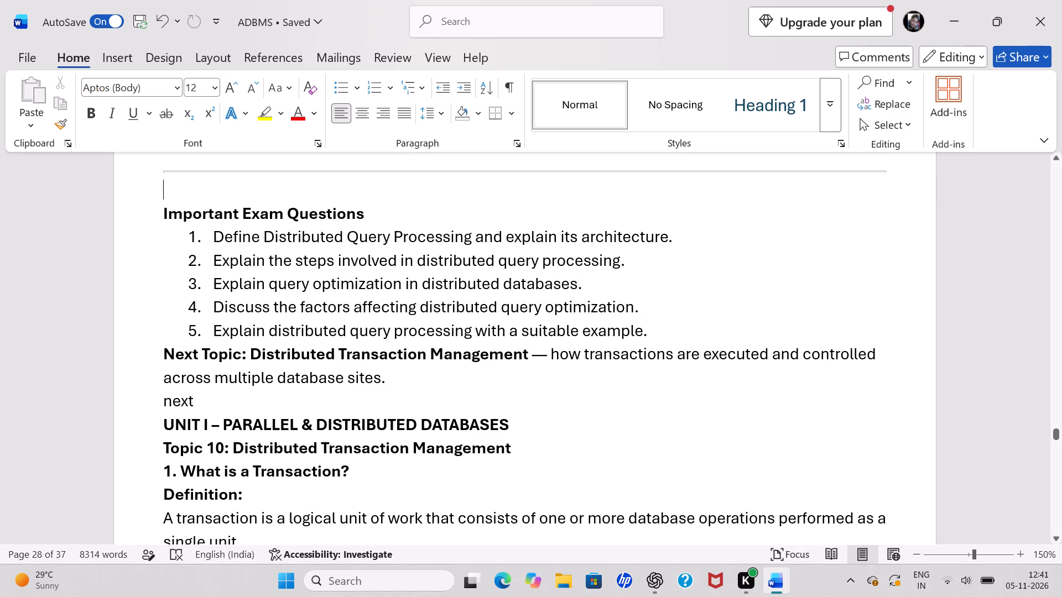
Delete questions 3 to 5 from the Important Exam Questions list on distributed query processing.
left_click_drag(185, 281, 188, 281)
left_click_drag(188, 281, 693, 342)
key("BackSpace")
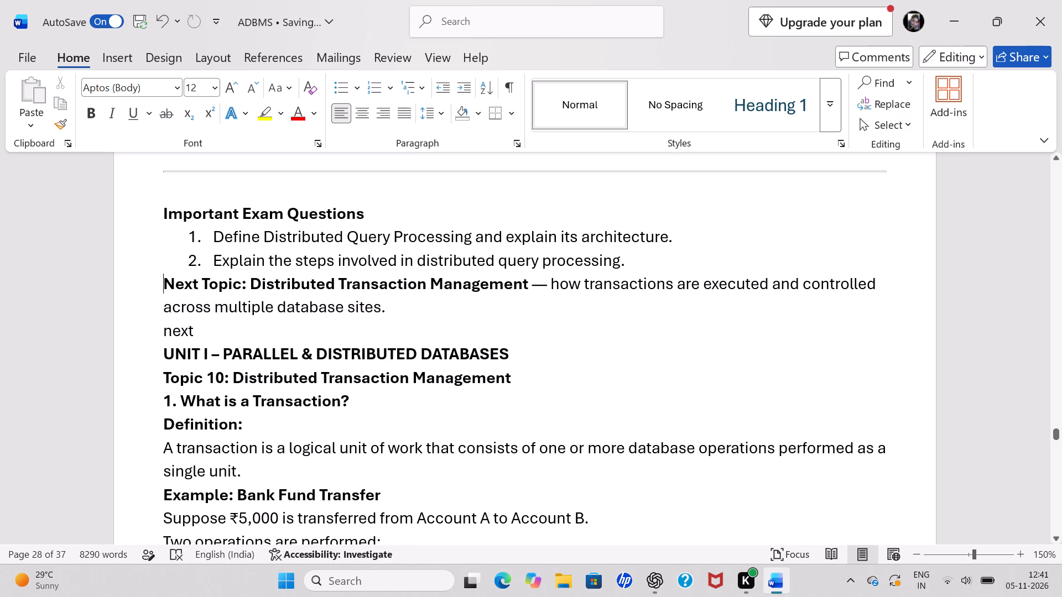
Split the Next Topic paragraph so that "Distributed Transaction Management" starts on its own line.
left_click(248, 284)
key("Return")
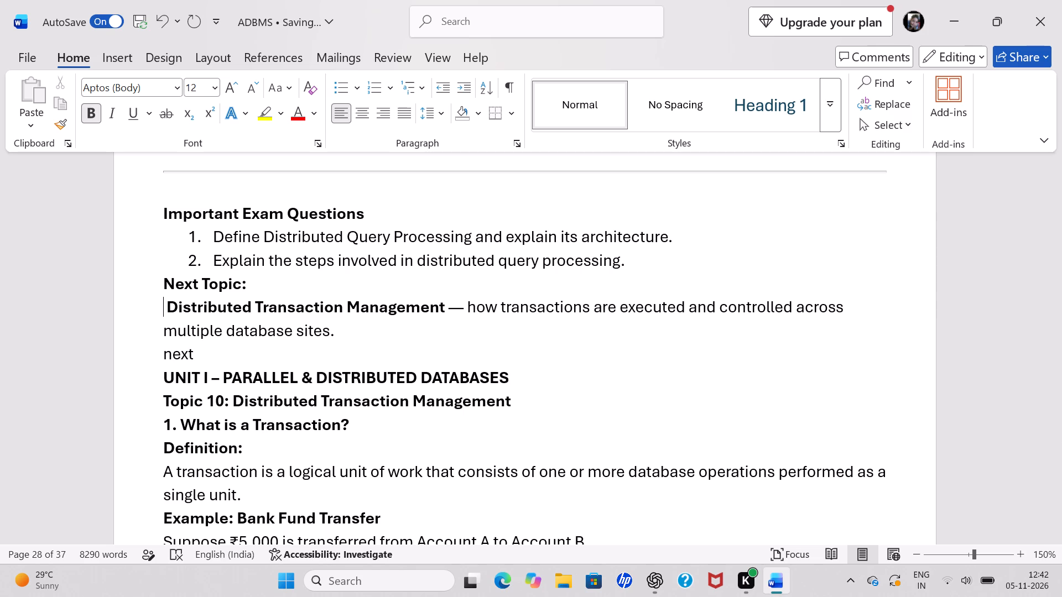
Delete the stray "next" line above the UNIT I heading that precedes Topic 10.
scroll(301, 338, "down", 1)
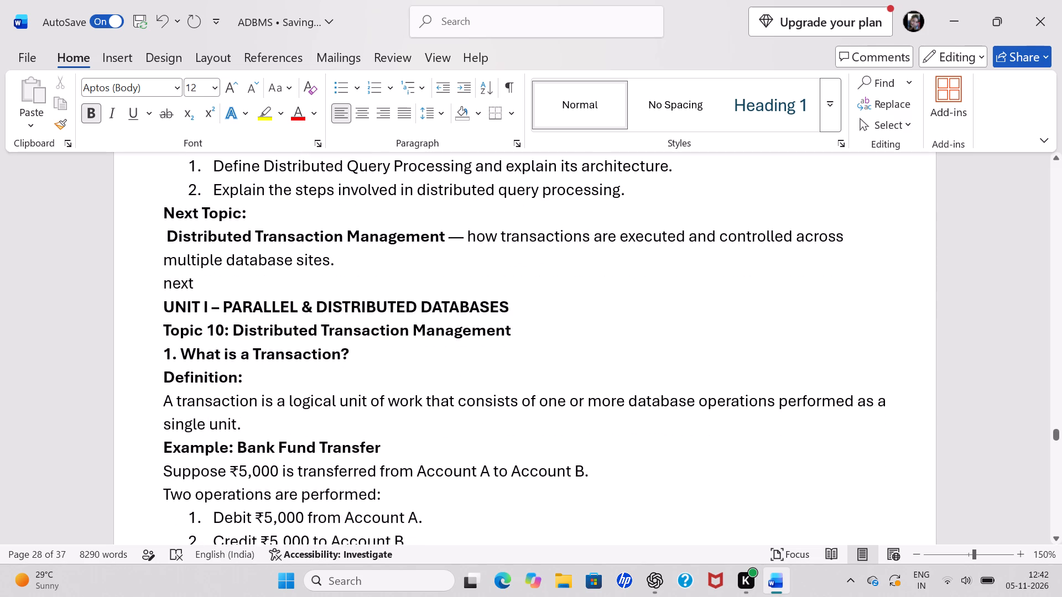
left_click_drag(203, 217, 140, 210)
key("BackSpace")
scroll(140, 210, "up", 1)
left_click_drag(157, 225, 215, 250)
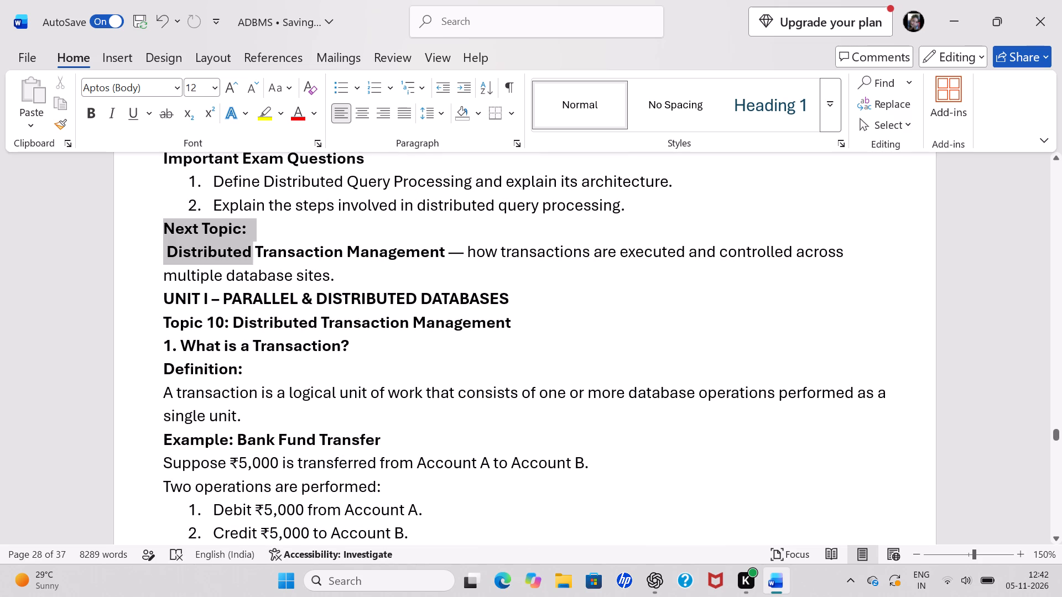
left_click_drag(215, 250, 456, 306)
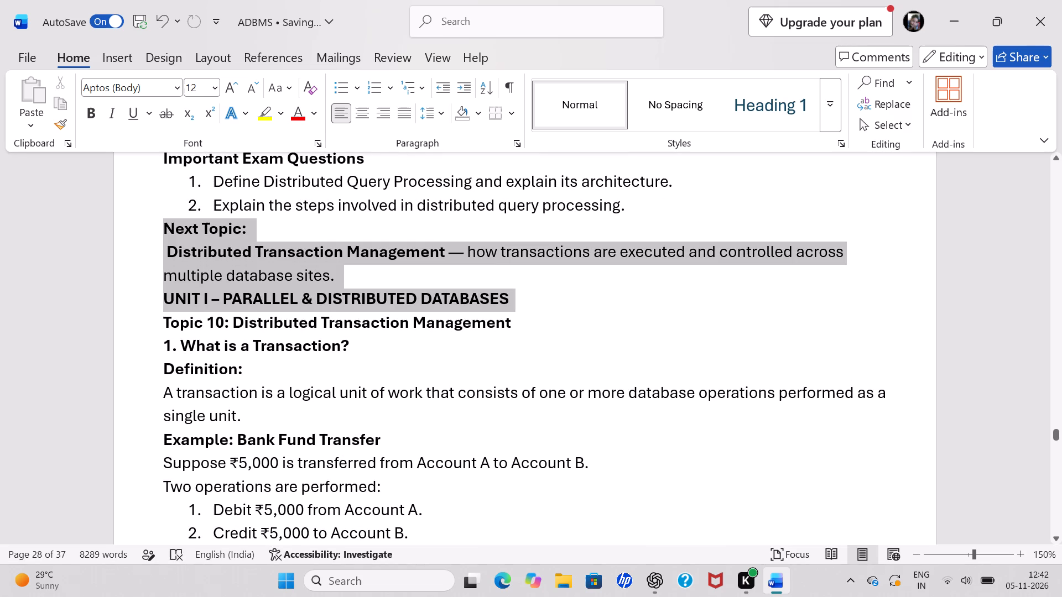
left_click_drag(456, 306, 587, 310)
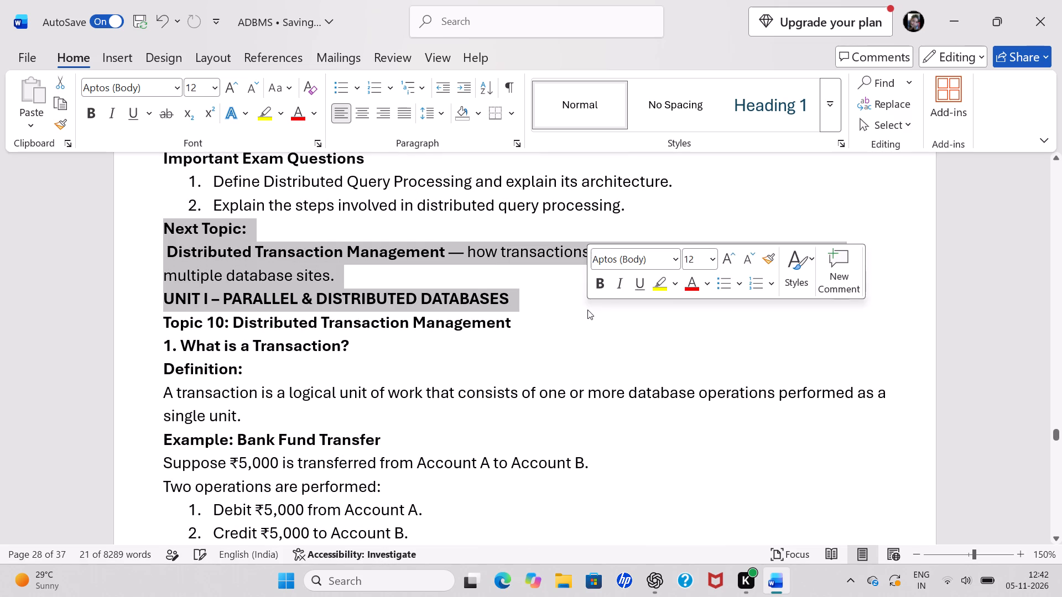
key("BackSpace")
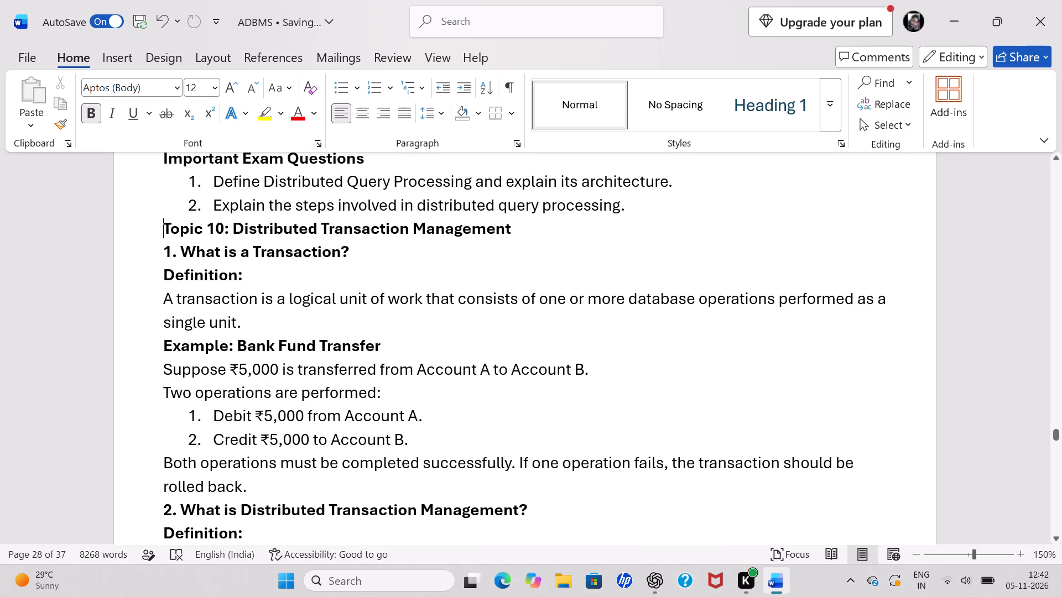
Remove the "Topic 10:" prefix from the Distributed Transaction Management heading.
left_click(233, 231)
key("BackSpace")
key("BackSpace")
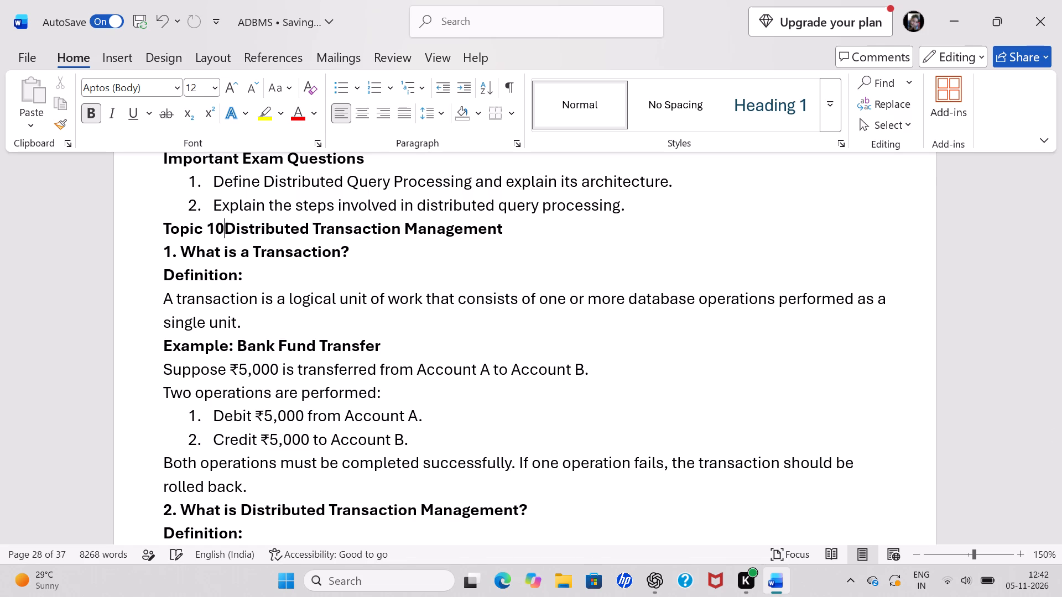
key("BackSpace")
key("BackSpace")
key("BackSpace")
key("BackSpace")
key("BackSpace")
key("BackSpace")
key("BackSpace")
key("BackSpace")
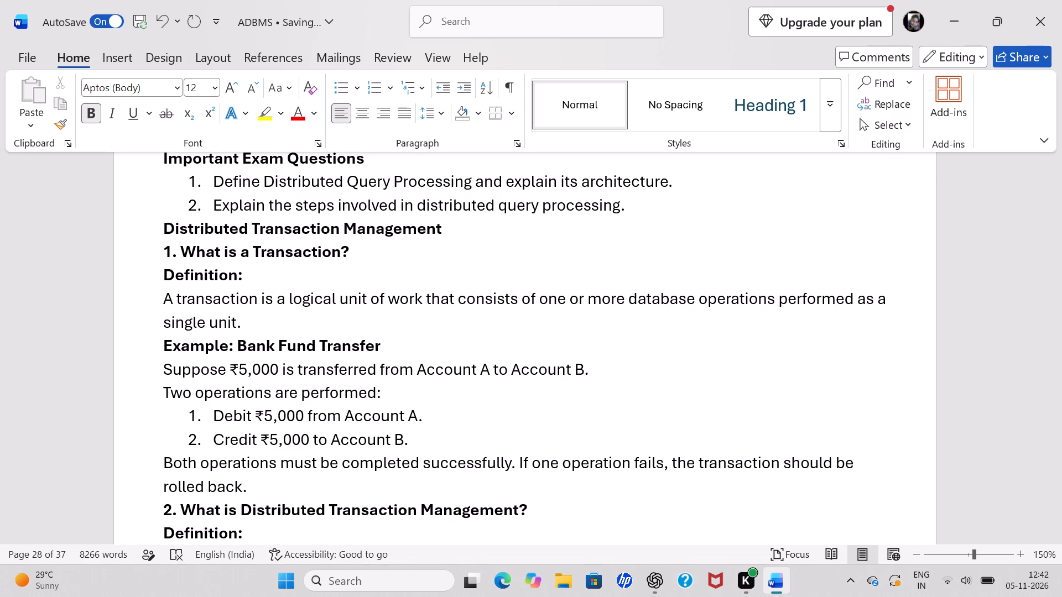
Add an empty line above the Distributed Transaction Management heading and paste there a copy of the horizontal line from above "7. Advantages".
key("Return")
scroll(233, 231, "up", 1)
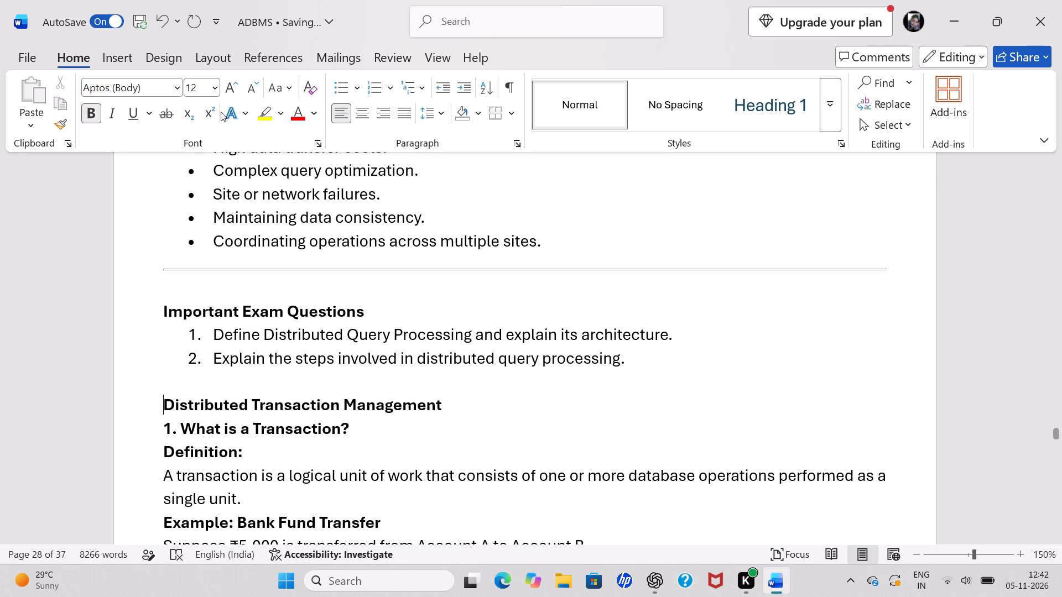
scroll(243, 245, "up", 2)
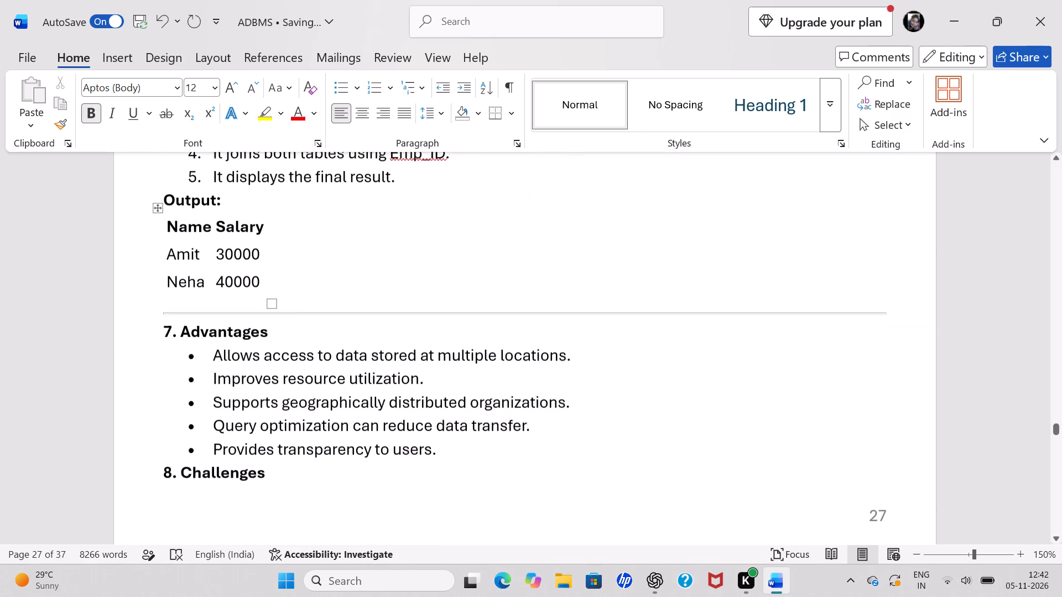
scroll(243, 245, "up", 1)
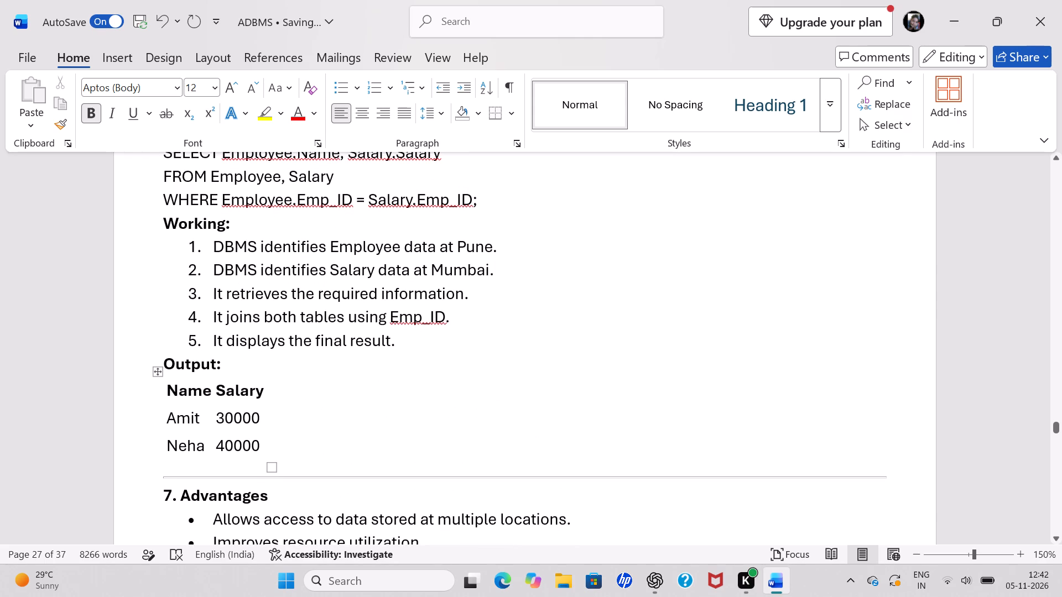
left_click(296, 466)
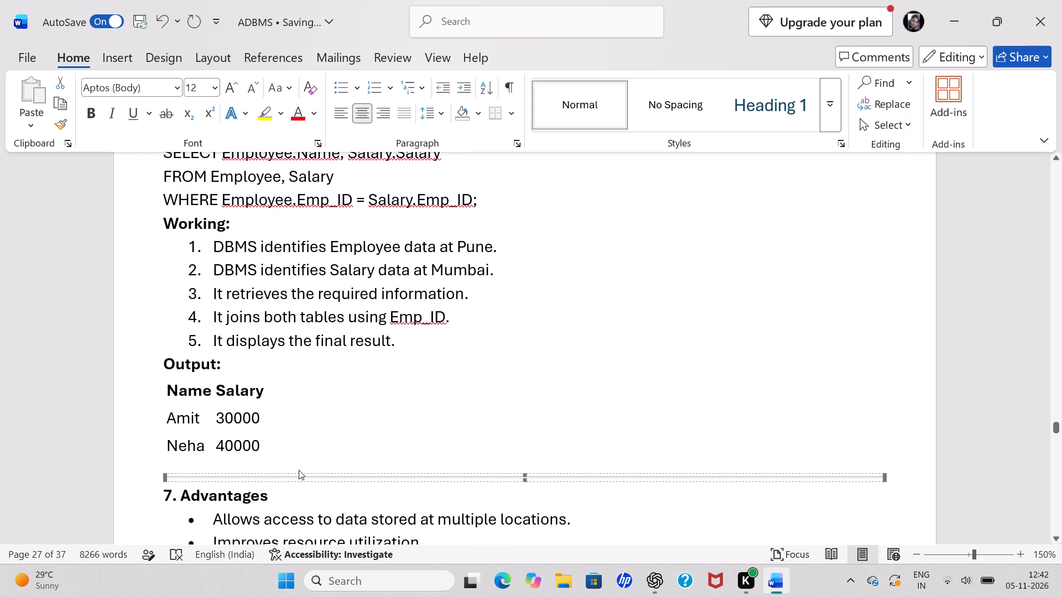
key("ctrl+c")
scroll(299, 470, "down", 5)
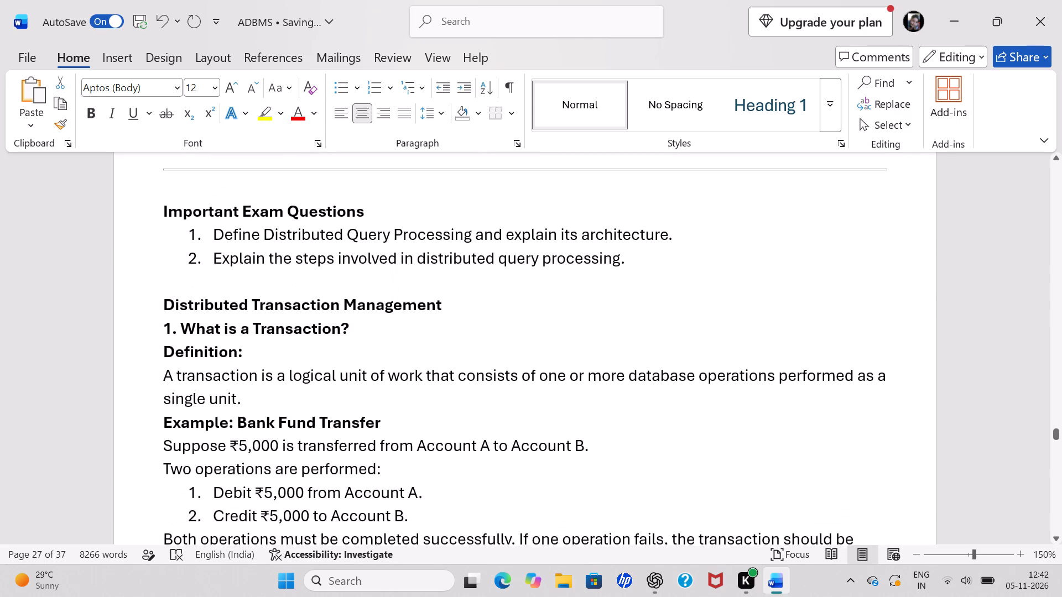
left_click(284, 281)
key("ctrl+v")
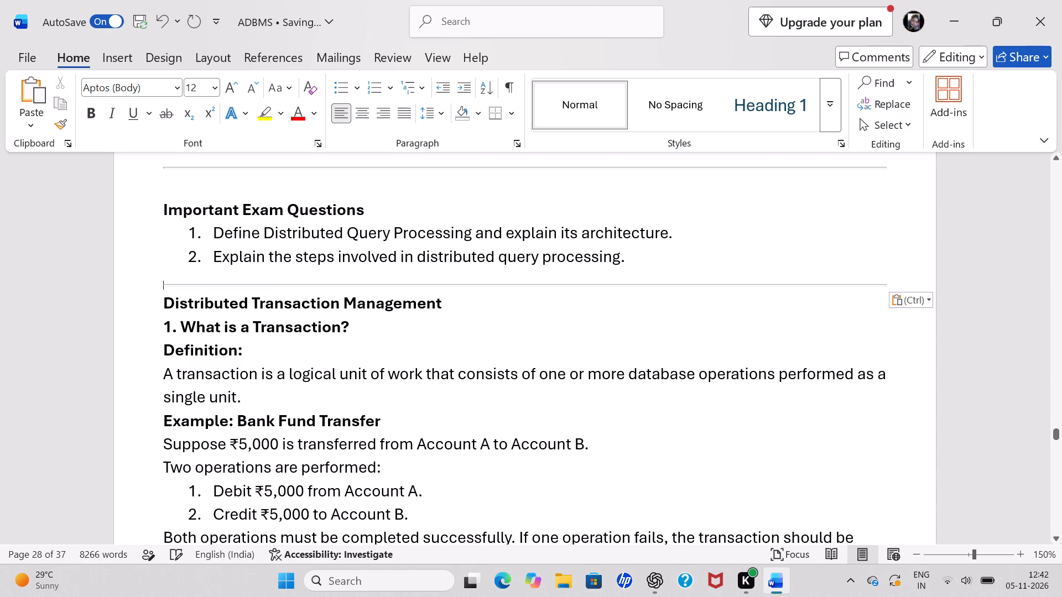
Delete the horizontal line between the Output table and "7. Advantages", along with the empty line it leaves.
scroll(284, 281, "up", 2)
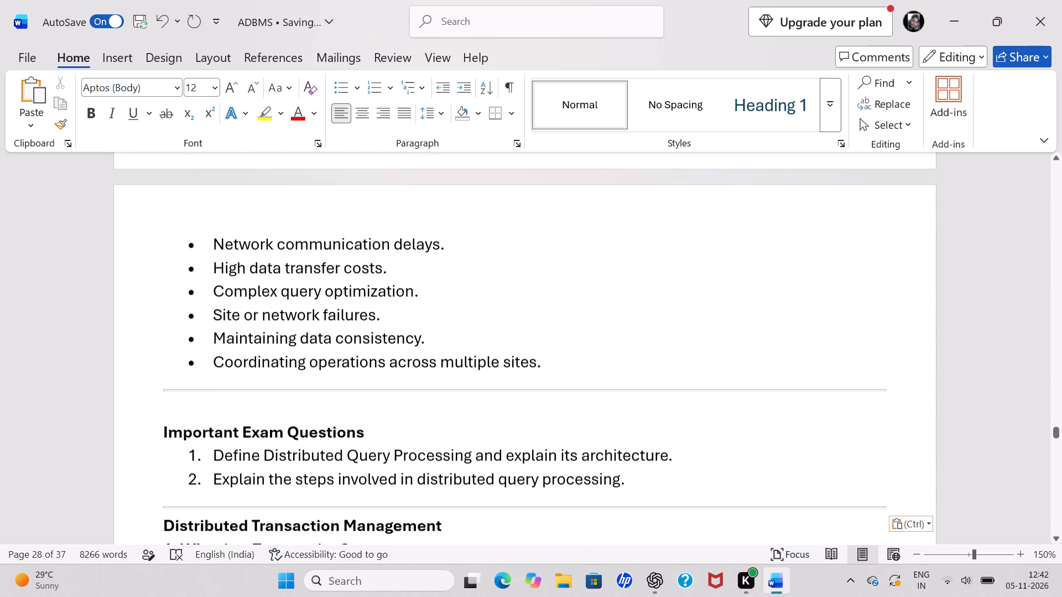
scroll(299, 255, "up", 2)
left_click(331, 301)
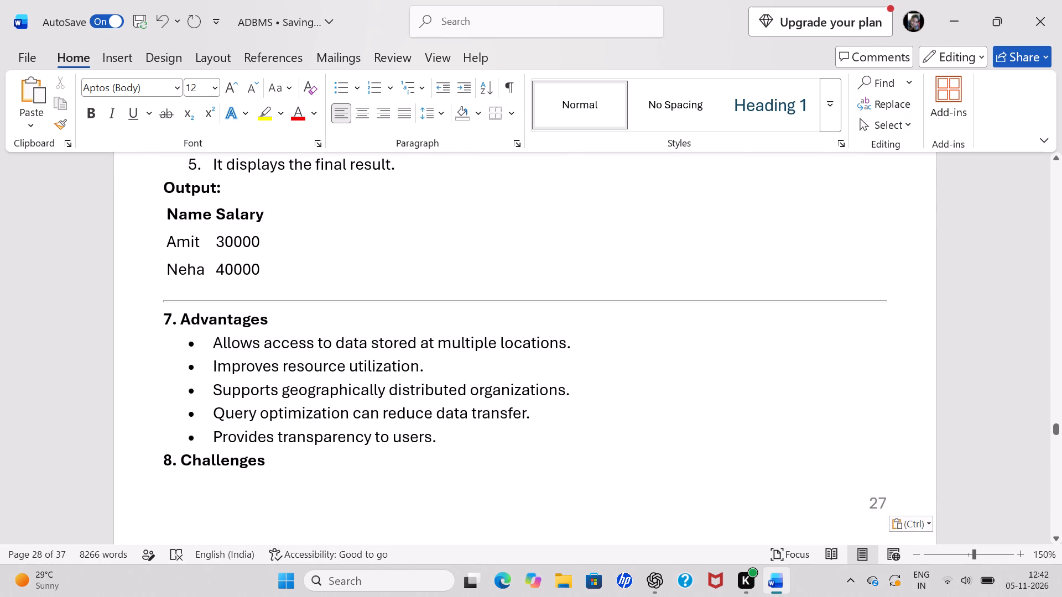
key("BackSpace")
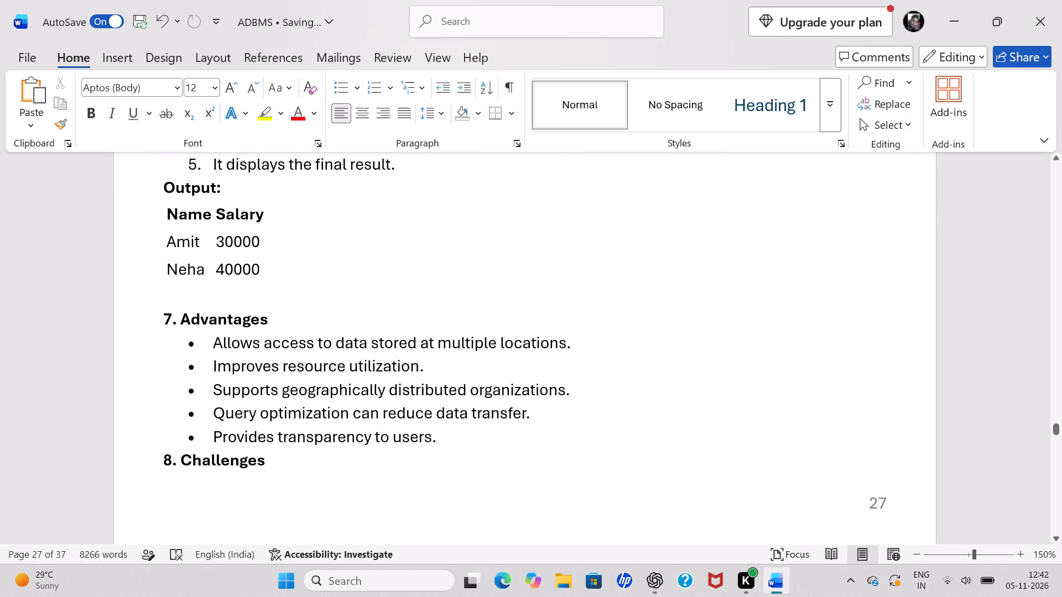
key("BackSpace")
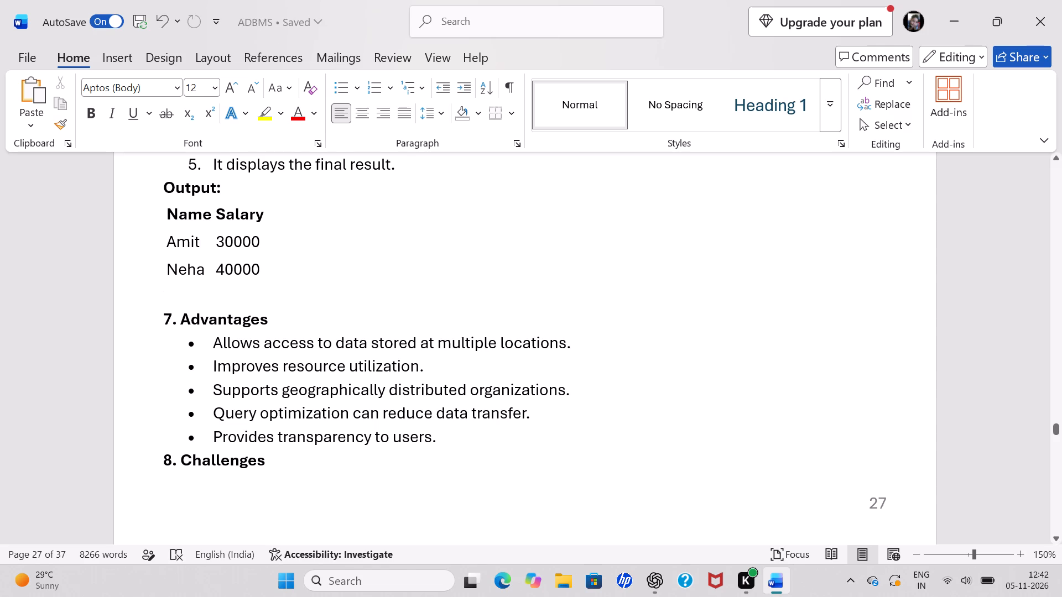
scroll(559, 442, "down", 1)
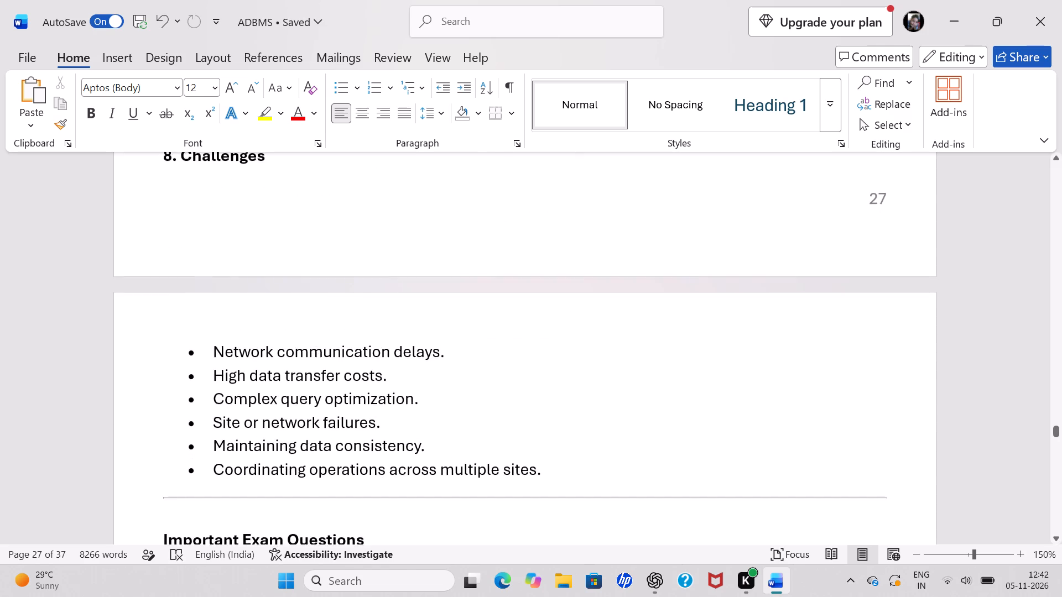
scroll(559, 442, "down", 1)
scroll(559, 442, "up", 2)
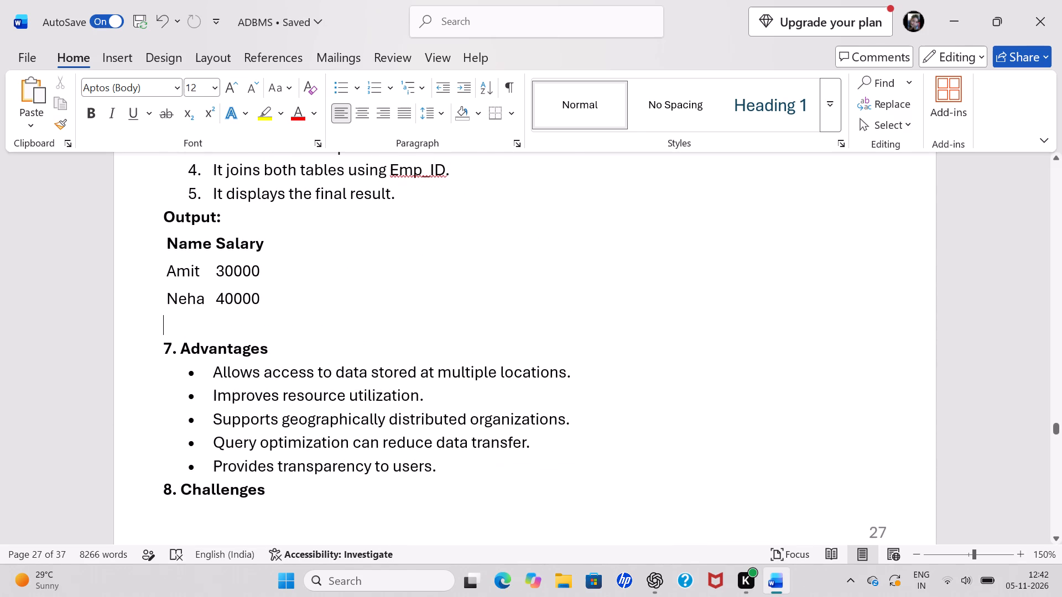
left_click(160, 348)
key("BackSpace")
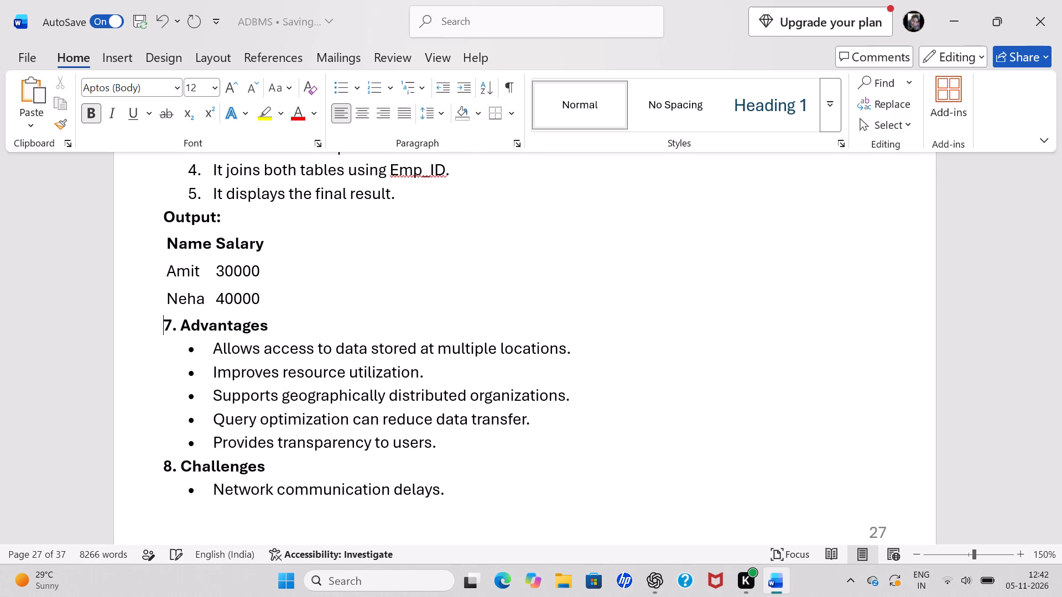
Delete the "Definition:" label under "1. What is a Transaction?" in the Distributed Transaction Management section.
scroll(160, 348, "down", 3)
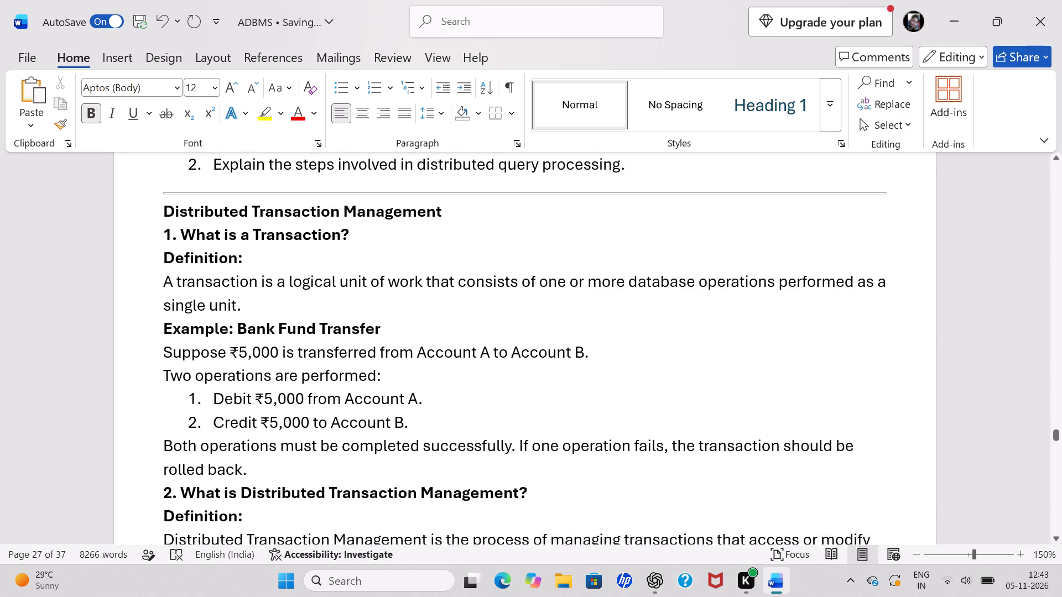
scroll(160, 348, "down", 1)
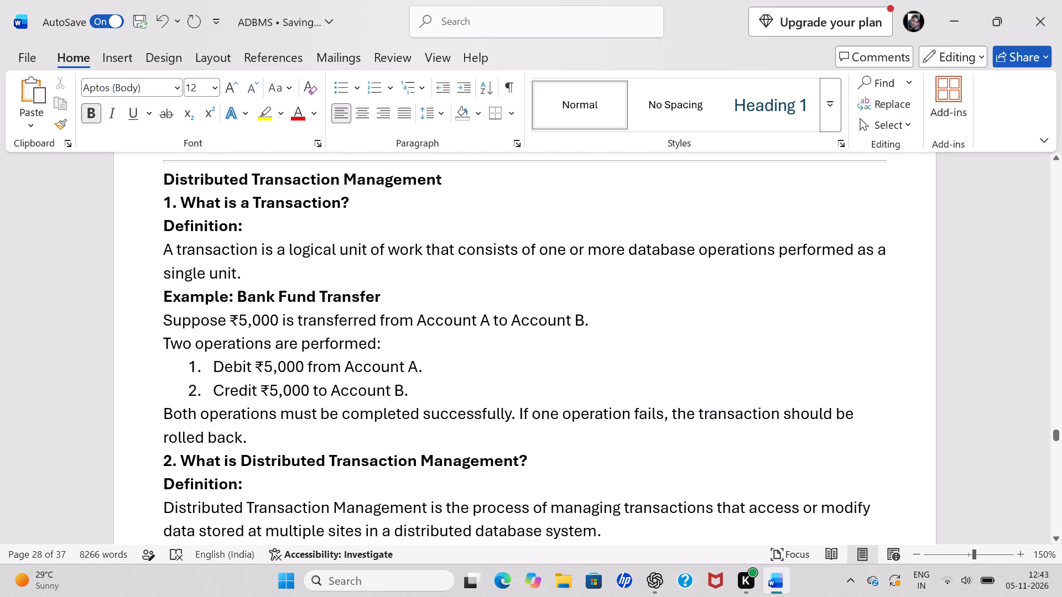
left_click_drag(158, 221, 268, 223)
key("BackSpace")
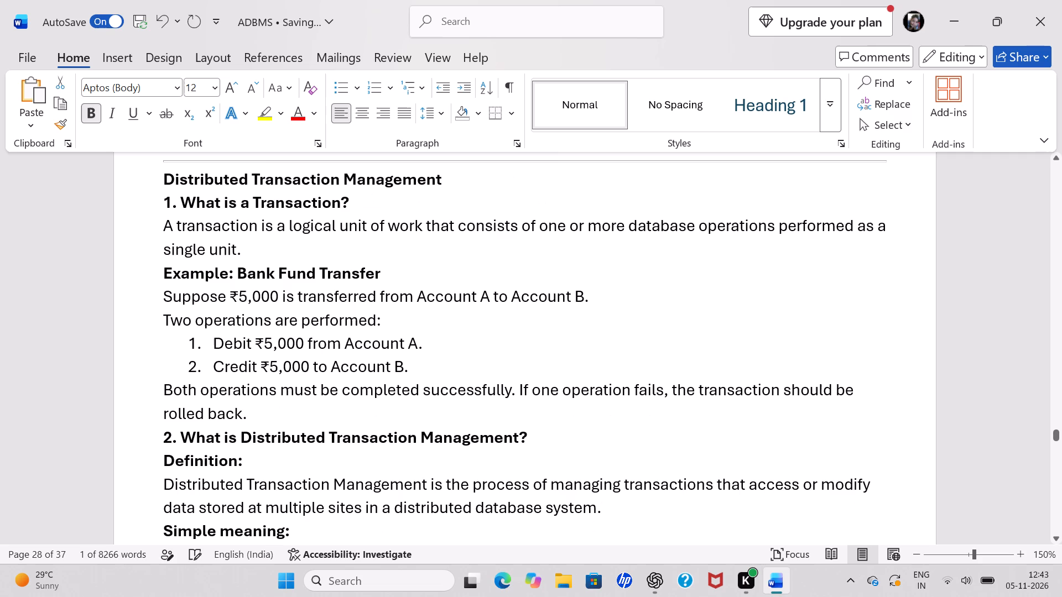
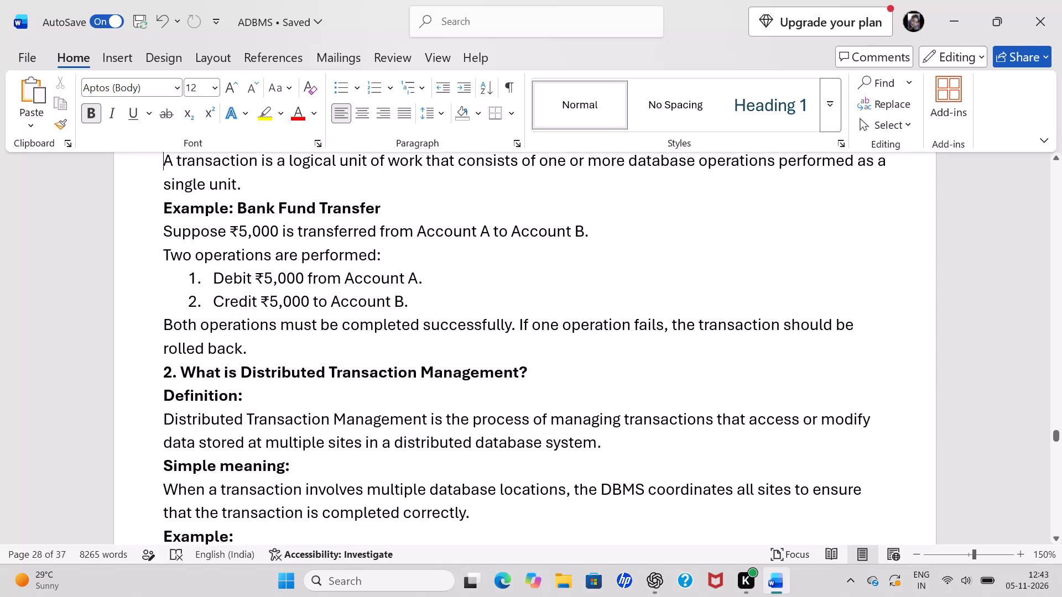
Delete the "Definition:" label under "2. What is Distributed Transaction Management?".
scroll(268, 223, "down", 1)
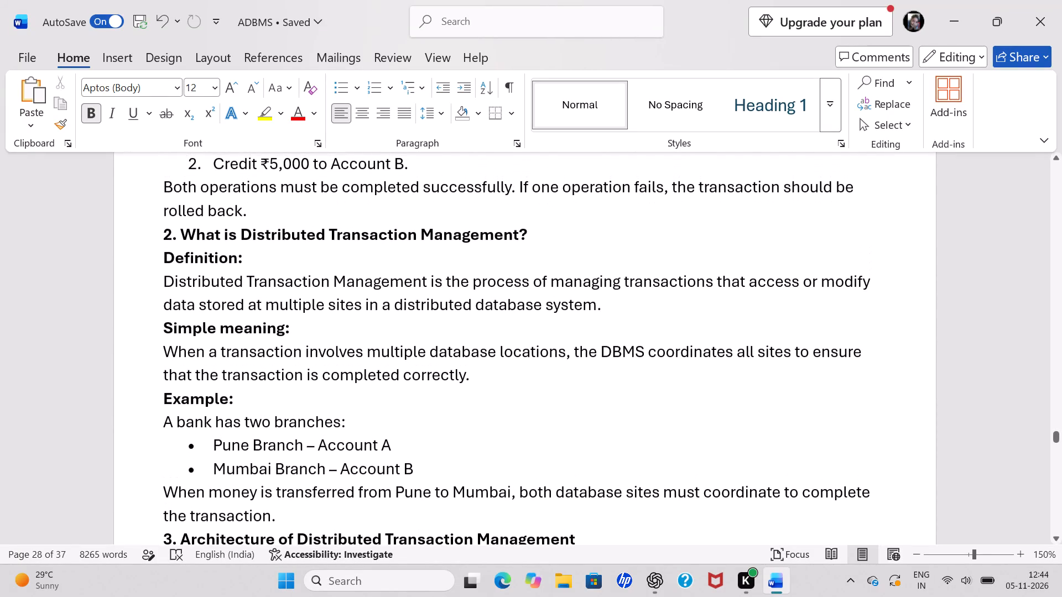
scroll(268, 223, "down", 1)
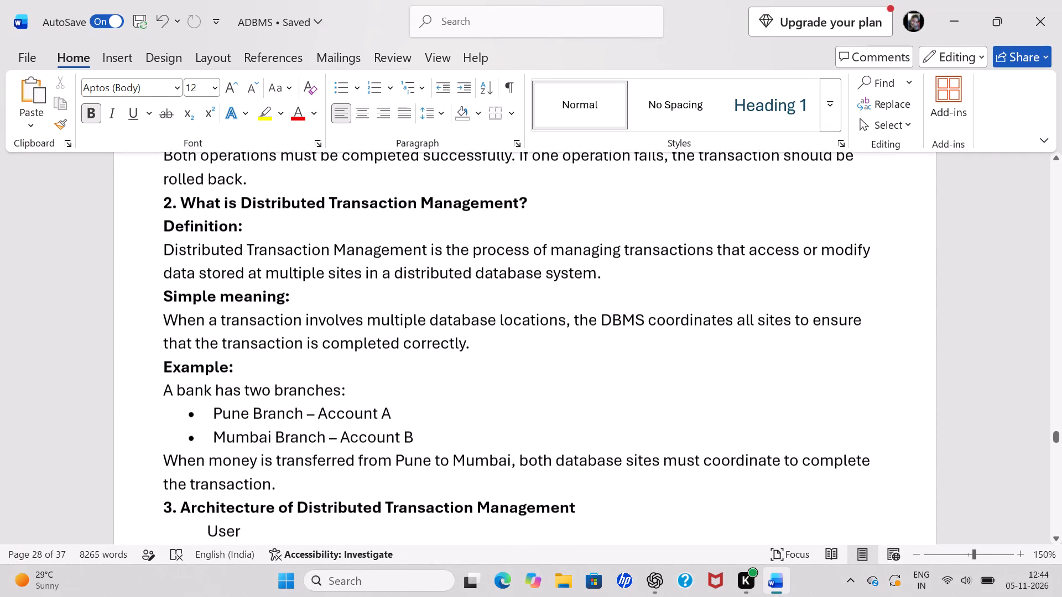
scroll(268, 223, "down", 2)
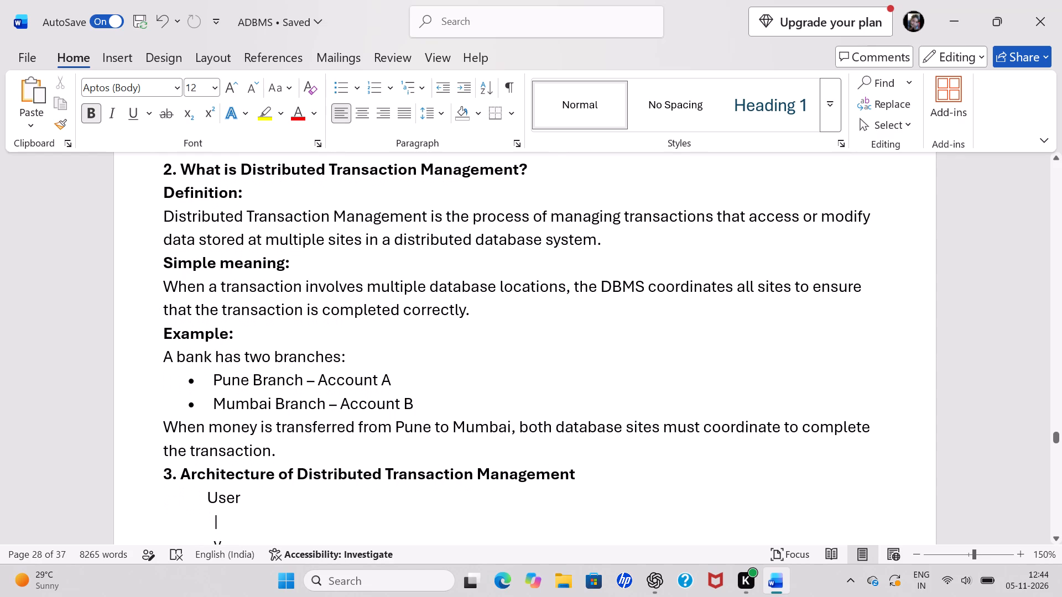
left_click_drag(259, 200, 143, 196)
key("BackSpace")
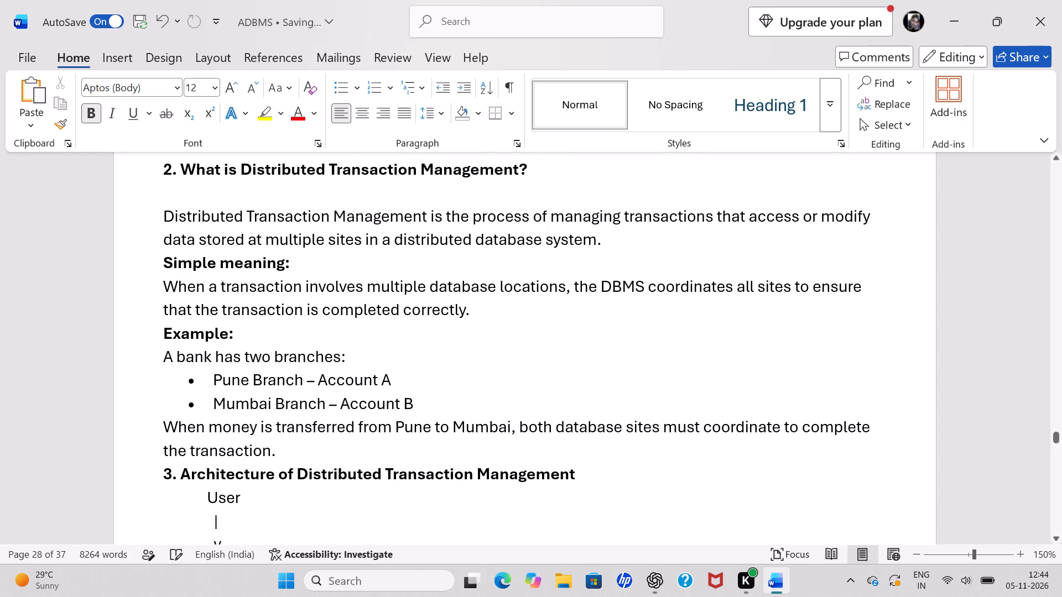
Shorten the section 2 heading to "2. Distributed Transaction Management" by removing "What is" and the question mark.
left_click(527, 169)
key("BackSpace")
left_click_drag(240, 170, 196, 171)
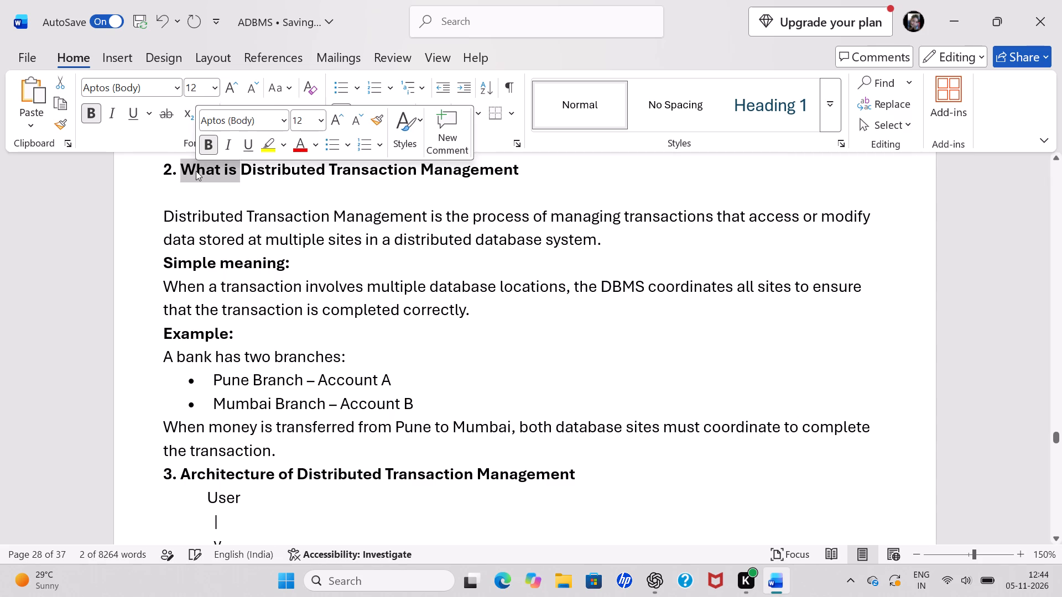
key("BackSpace")
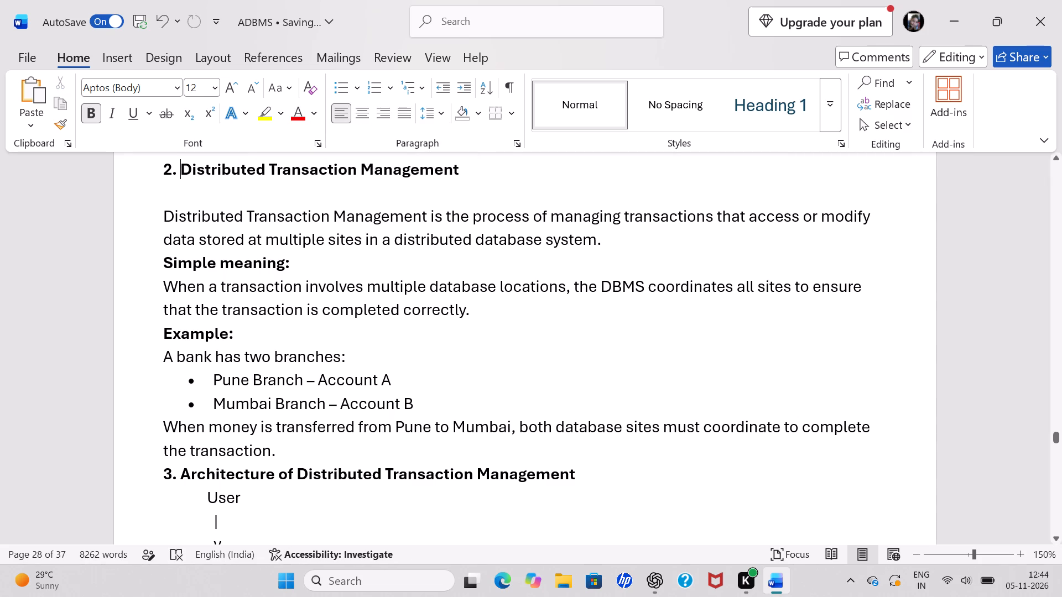
Remove the empty line between the "2. Distributed Transaction Management" heading and its paragraph.
left_click(164, 211)
key("BackSpace")
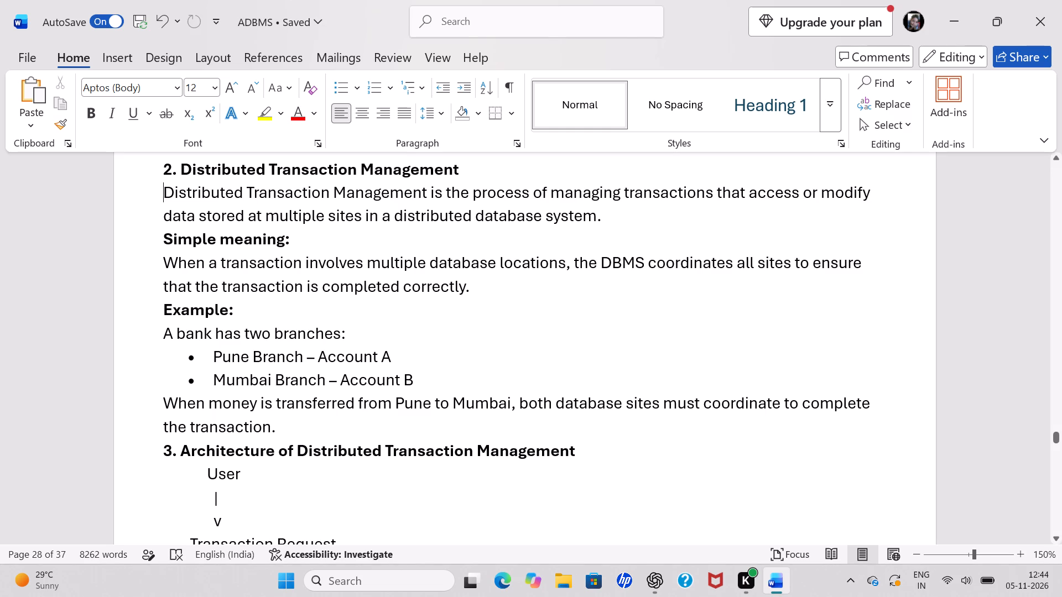
Delete the vertical bar lines beneath User and Transaction Request in the section 3 architecture diagram.
scroll(242, 283, "down", 1)
scroll(242, 283, "up", 1)
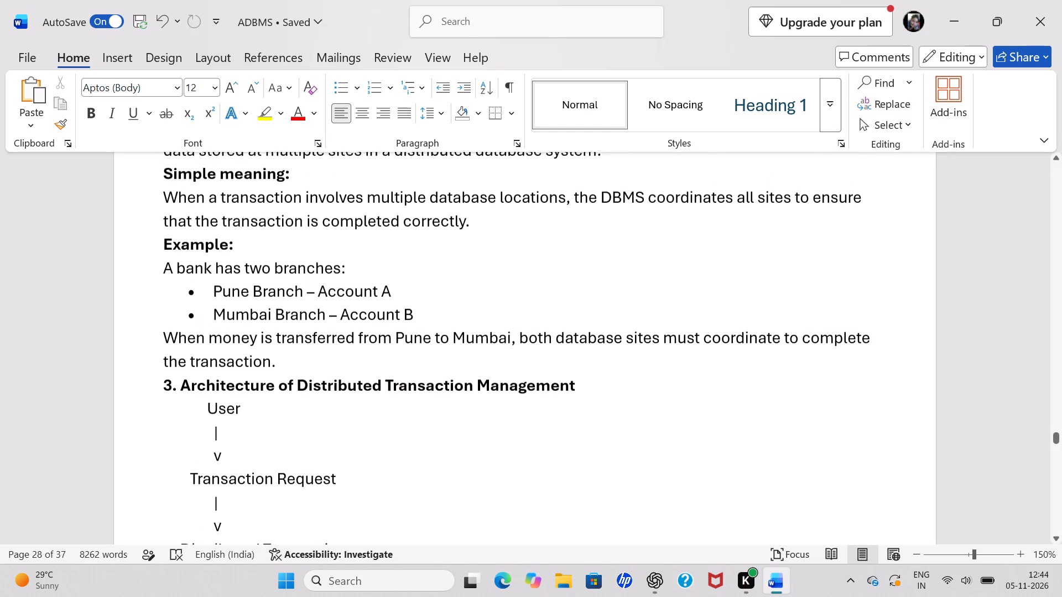
scroll(242, 283, "up", 1)
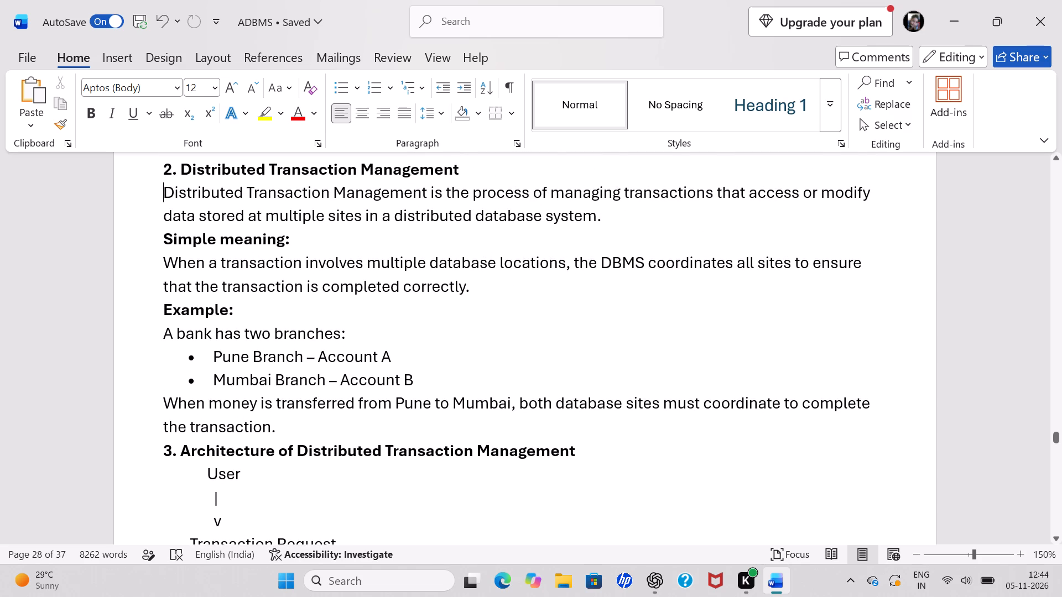
scroll(242, 283, "down", 1)
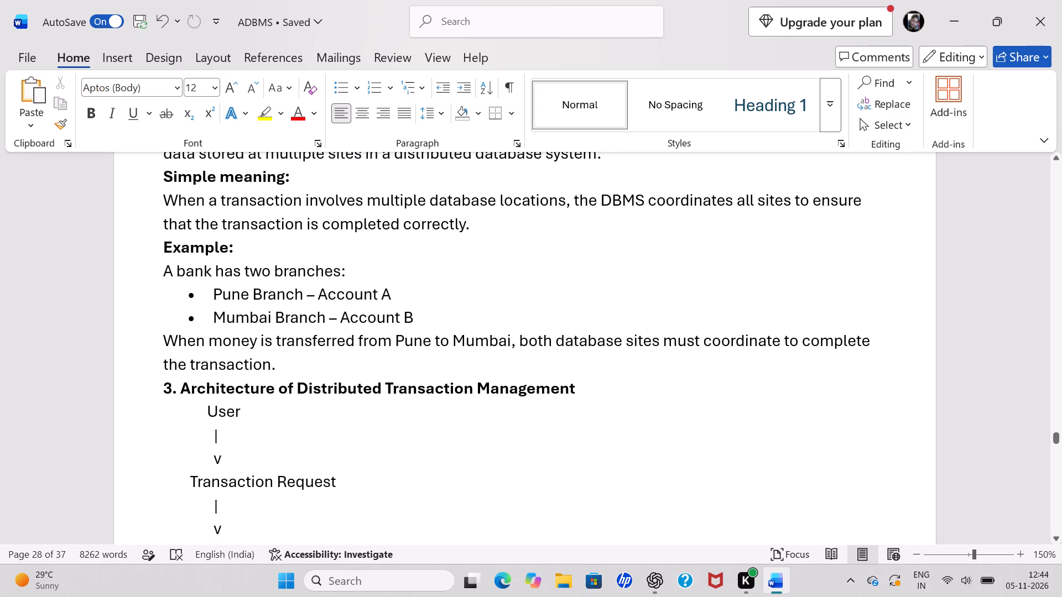
scroll(242, 283, "down", 1)
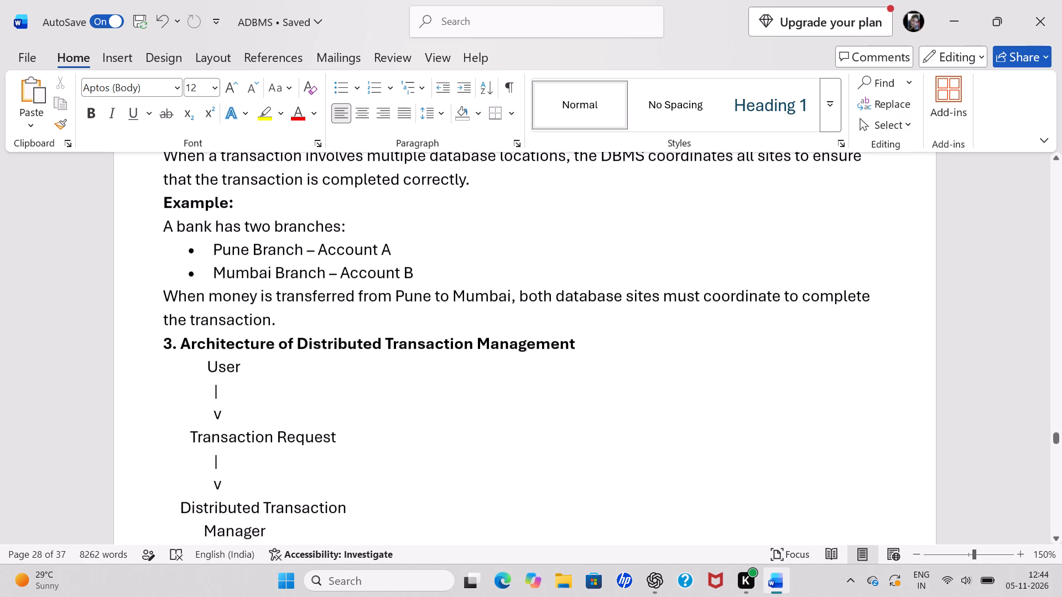
scroll(242, 283, "down", 2)
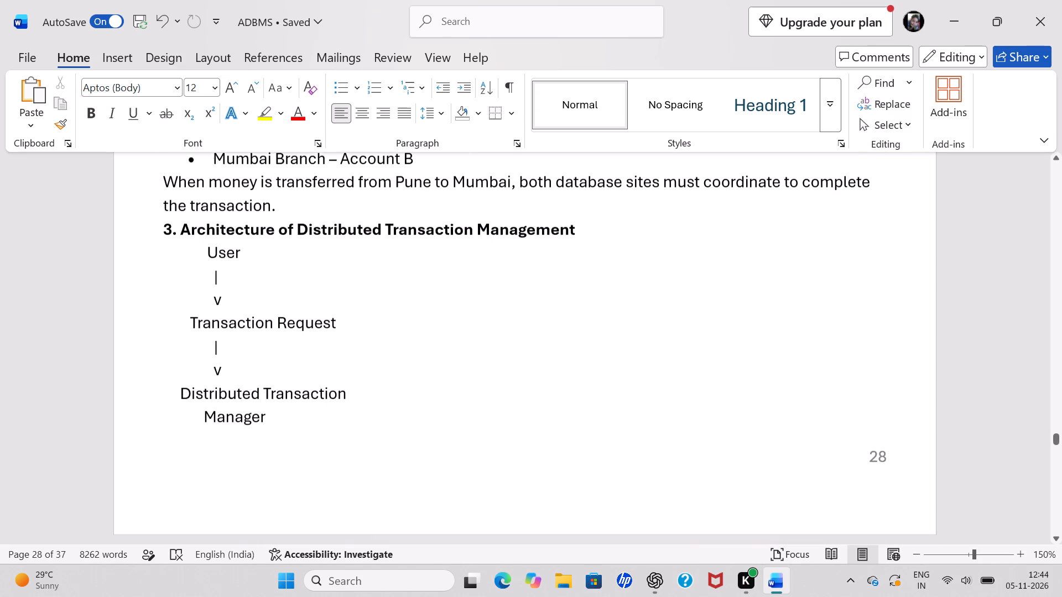
scroll(242, 283, "down", 1)
left_click_drag(222, 245, 215, 242)
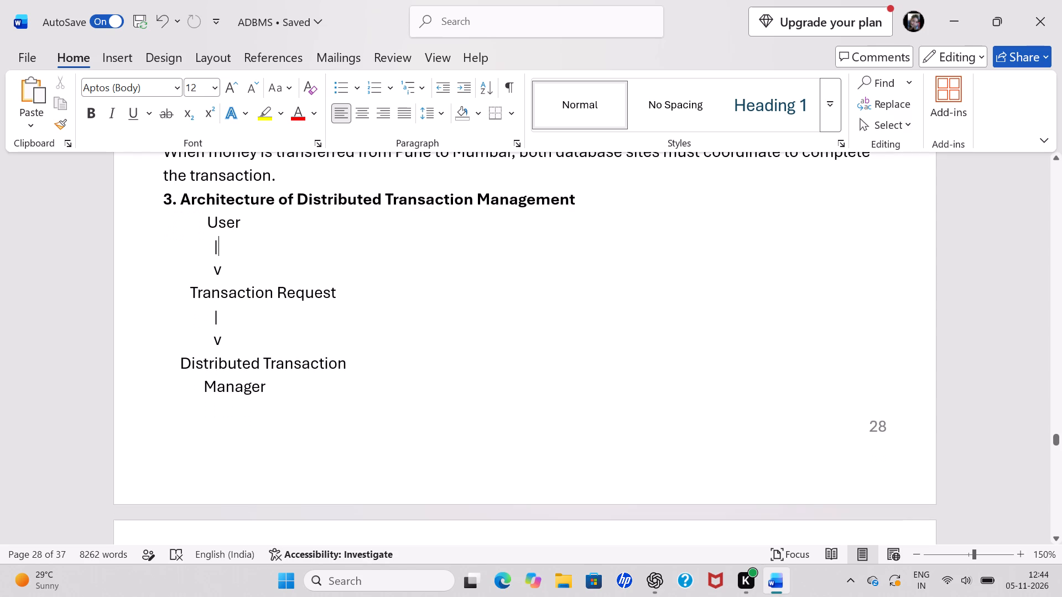
left_click_drag(215, 242, 160, 229)
left_click(209, 243)
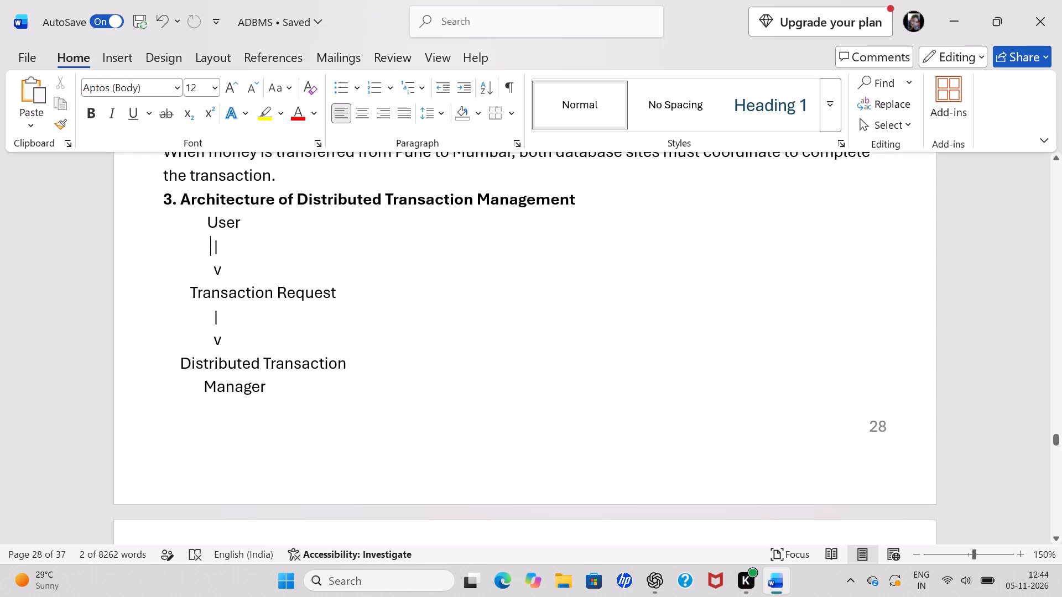
left_click_drag(232, 248, 194, 245)
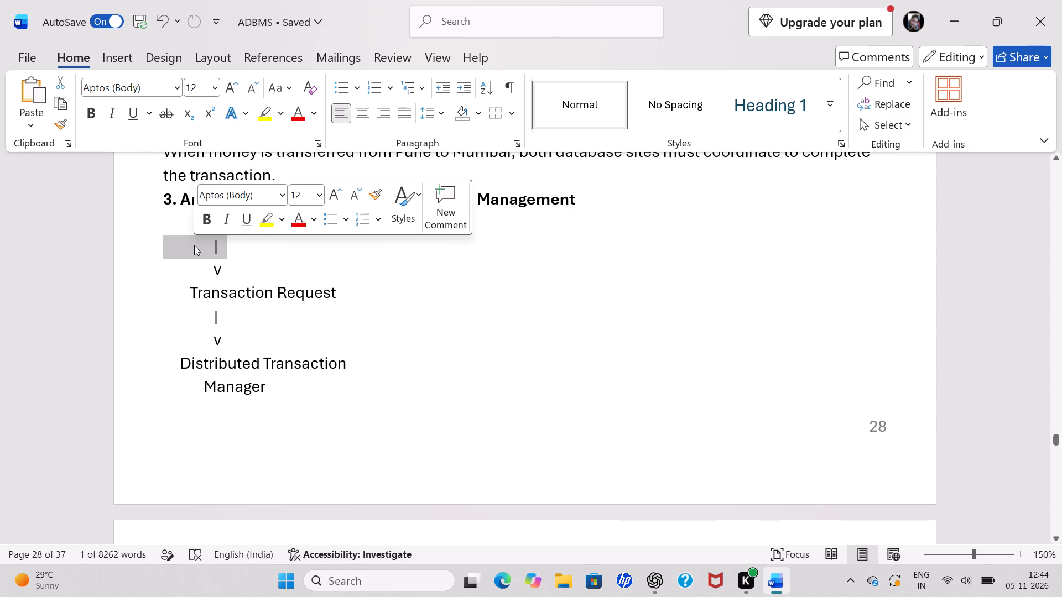
key("BackSpace")
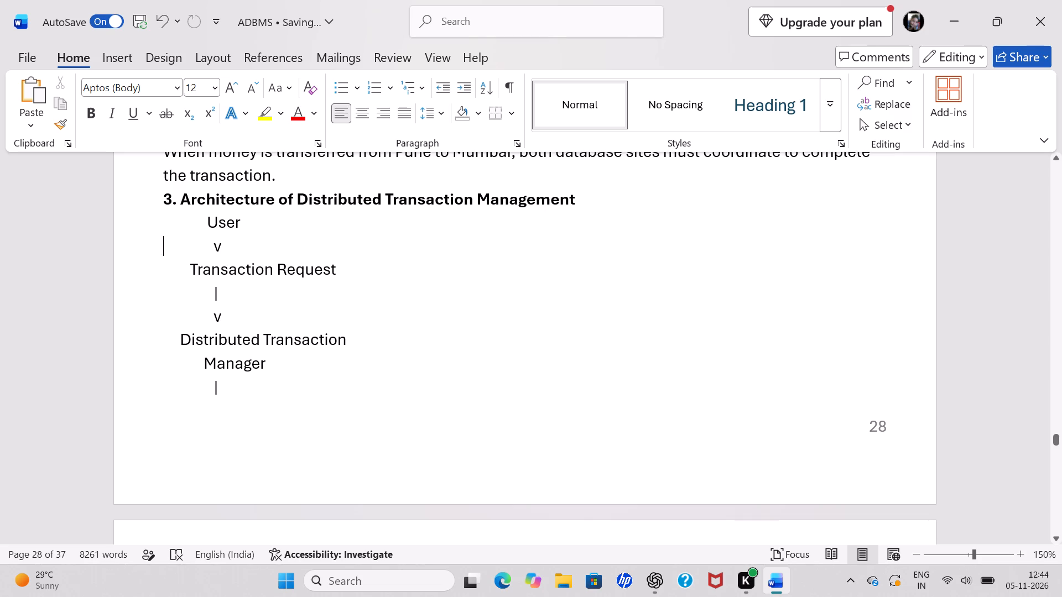
left_click_drag(231, 290, 181, 297)
key("BackSpace")
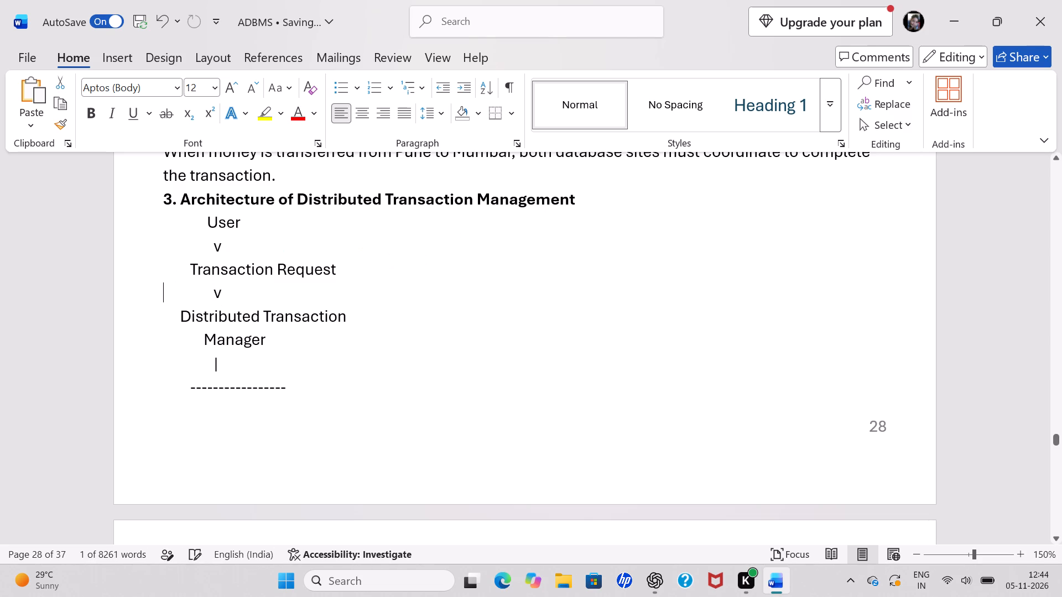
Delete the vertical bar line beneath Distributed Transaction Manager in the architecture diagram.
left_click_drag(234, 370, 207, 378)
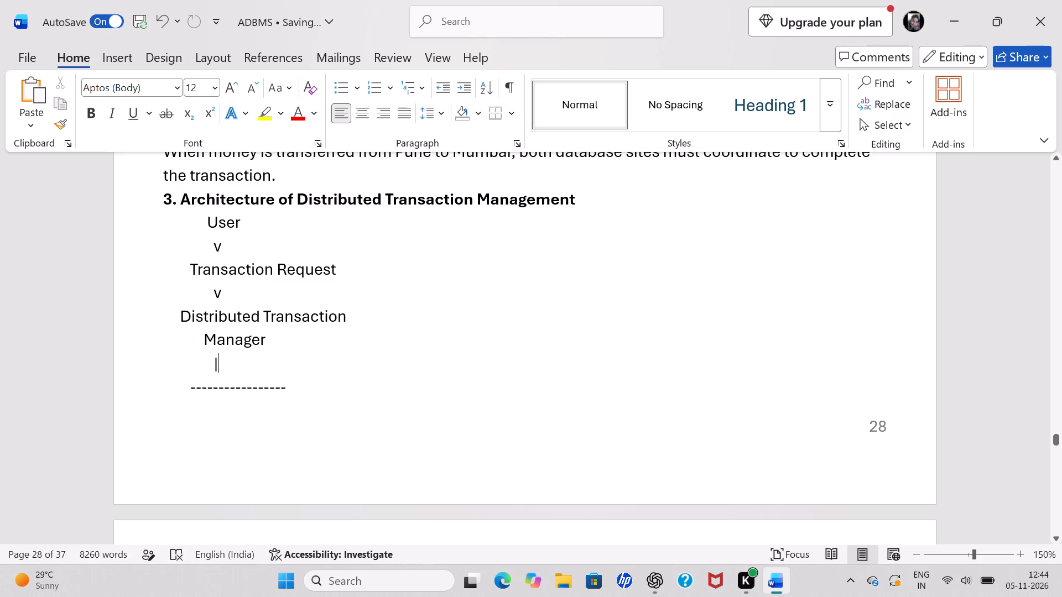
left_click_drag(207, 378, 176, 381)
left_click(176, 381)
left_click_drag(227, 368, 189, 370)
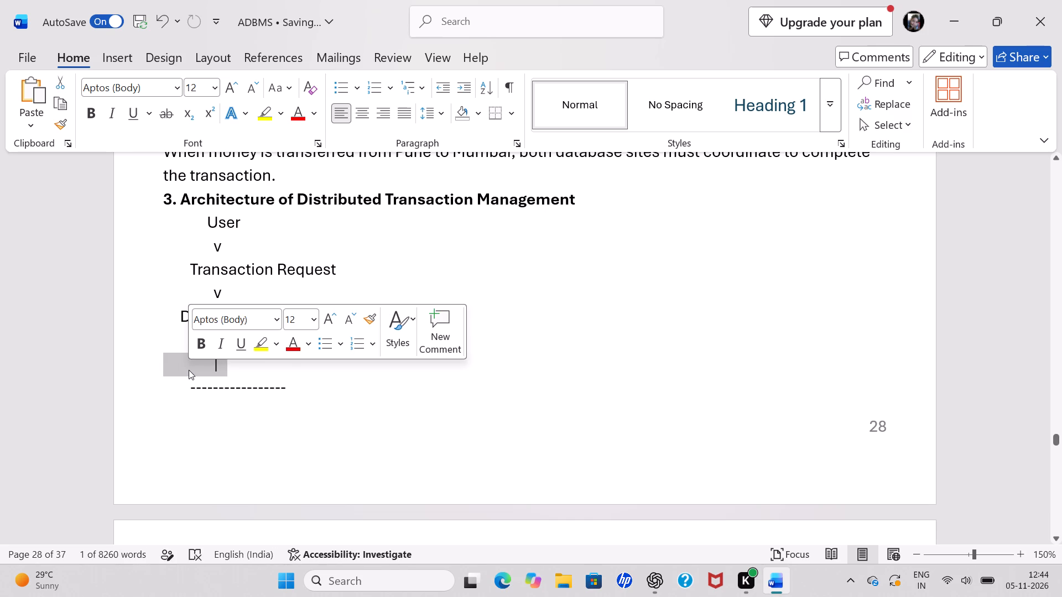
key("BackSpace")
Delete the line of two "v" arrowheads above Pune Database and Mumbai Database, keeping the database names on their own line.
scroll(189, 370, "down", 1)
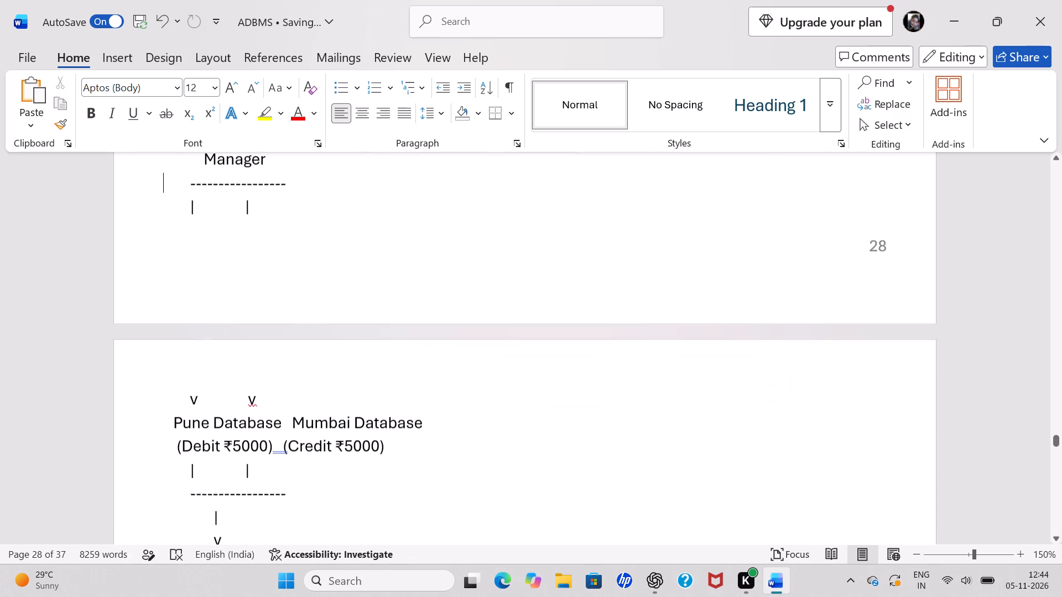
scroll(189, 370, "down", 1)
scroll(189, 370, "up", 1)
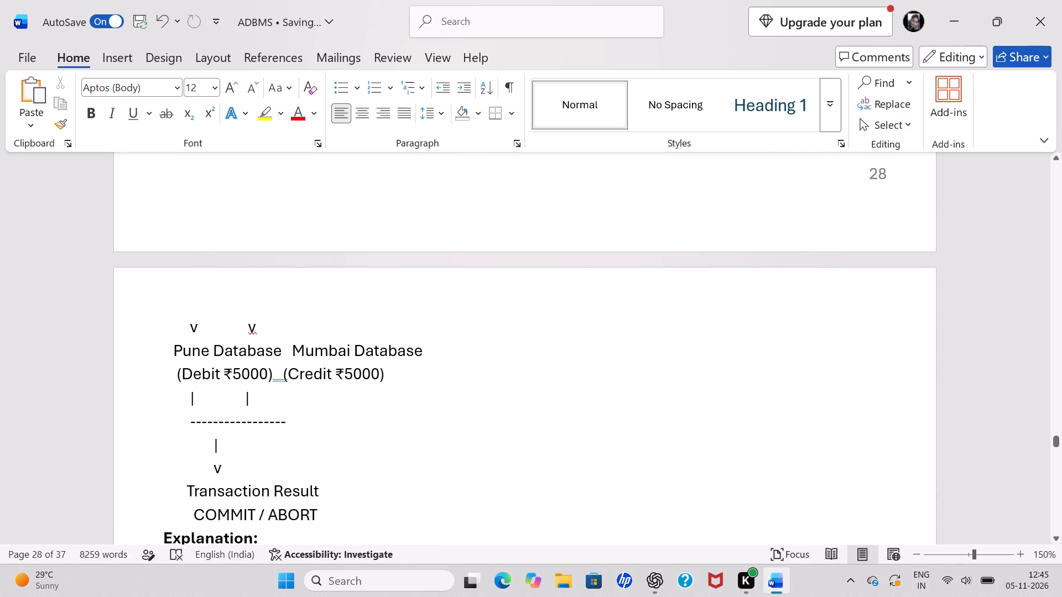
left_click_drag(271, 323, 157, 335)
key("BackSpace")
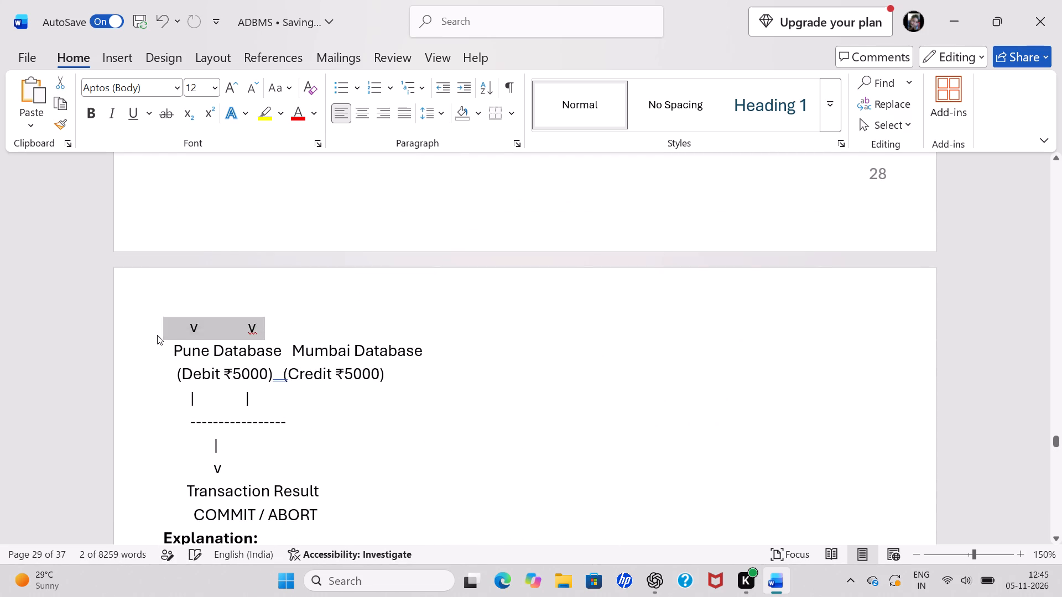
key("BackSpace")
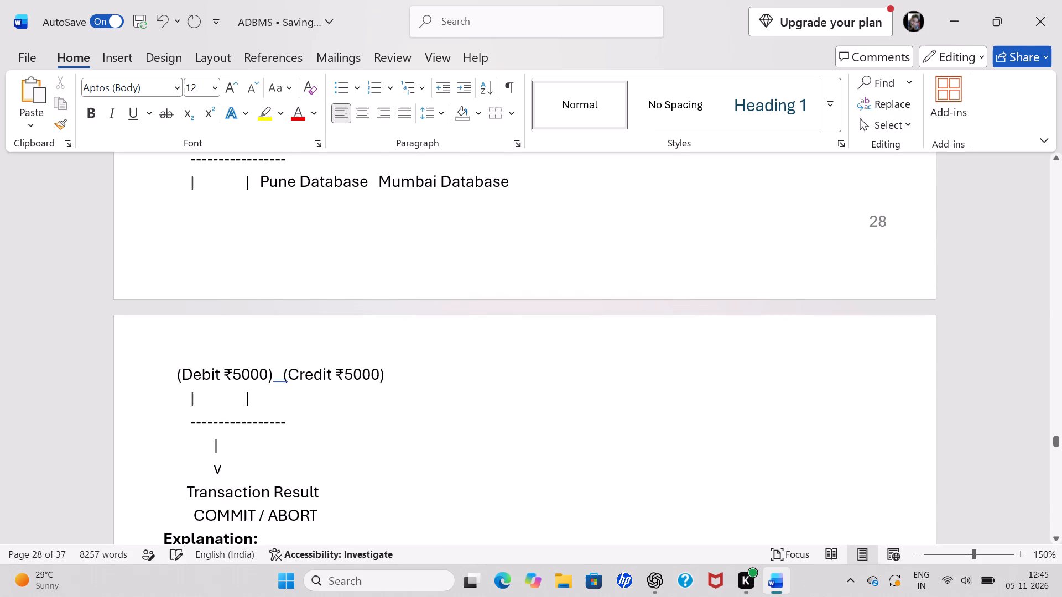
key("ctrl+z")
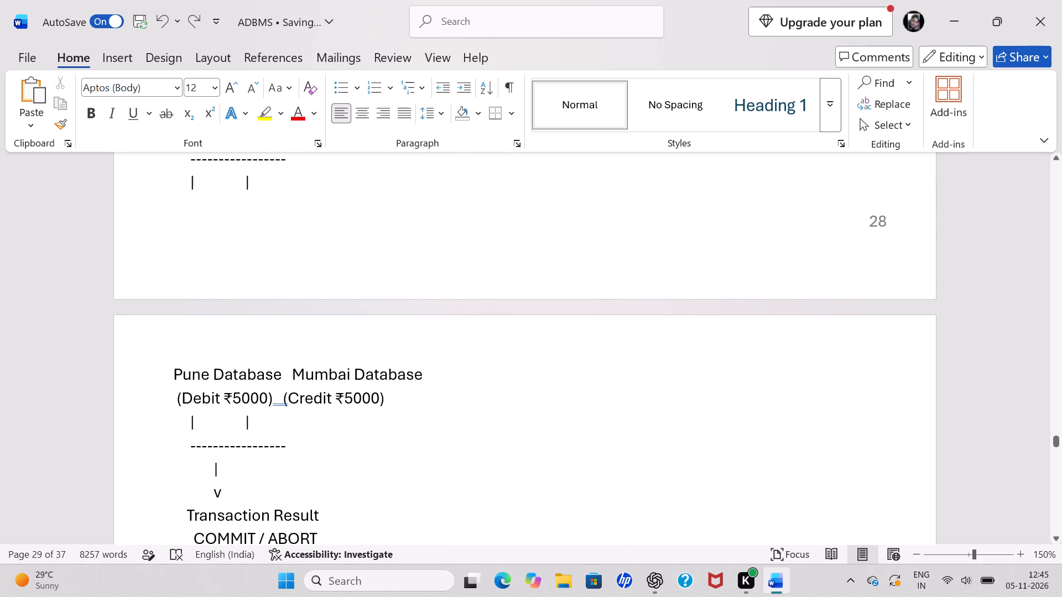
Widen the gap between the Pune and Mumbai columns by adding six spaces before "(Credit ₹5000)" and three before "Mumbai Database".
left_click(281, 399)
key("space")
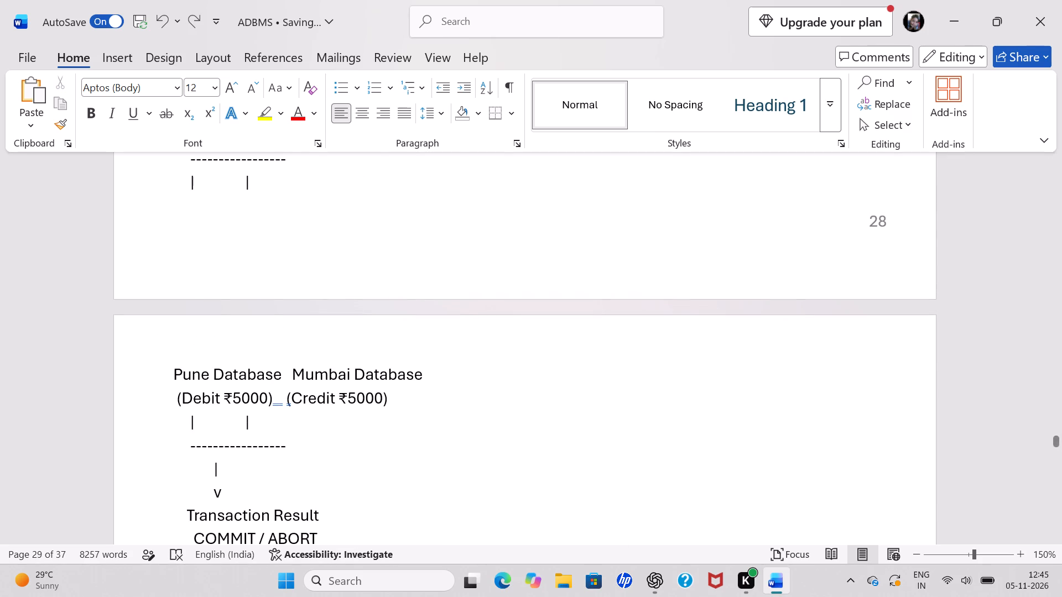
key("space")
key("space")
key("space")
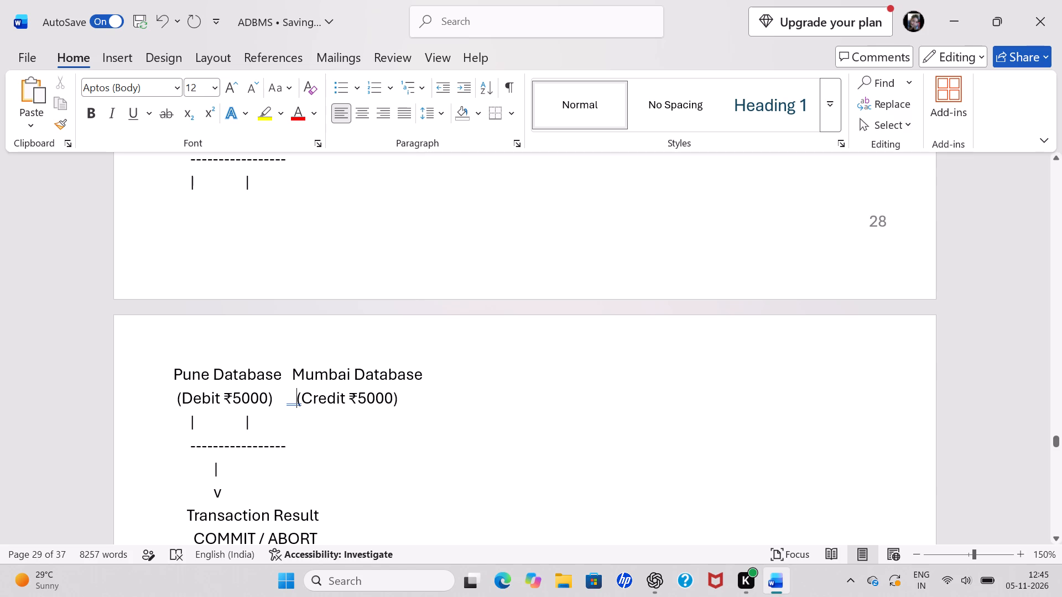
left_click(289, 378)
key("space")
key("space")
key("space")
left_click(291, 407)
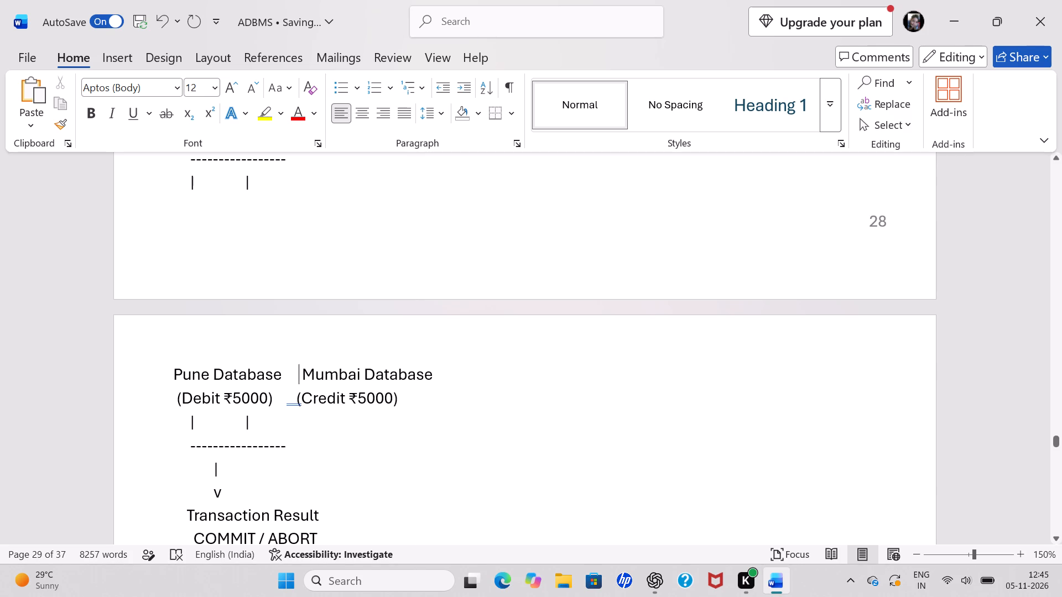
key("space")
key("space")
Shift the second vertical bar beneath the databases under "(Credit ₹5000)" by inserting 20 spaces before it.
scroll(291, 407, "down", 1)
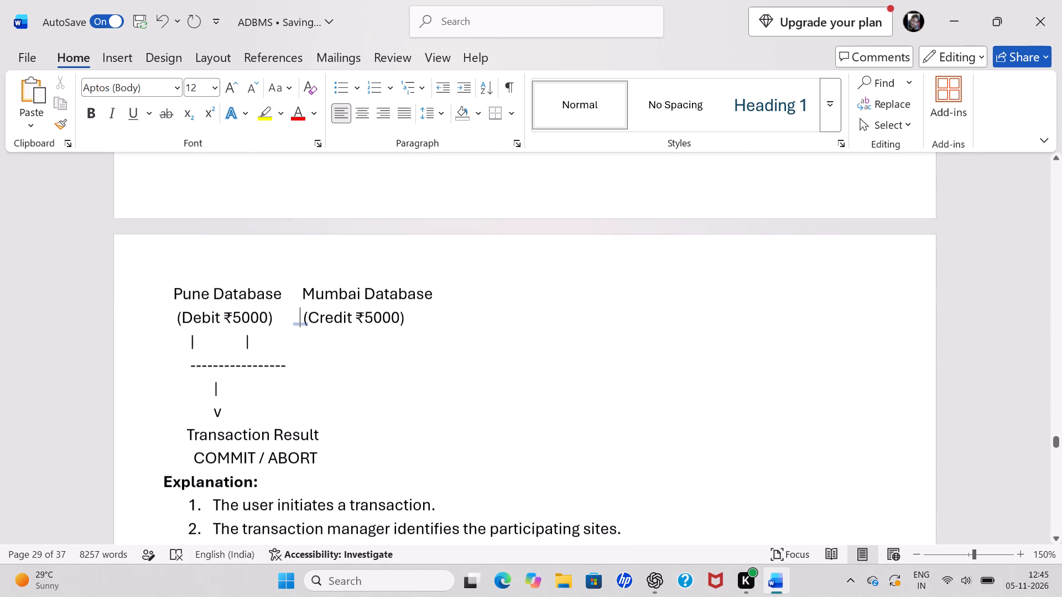
left_click(241, 330)
key("space")
key("space")
key("space")
key("space")
key("space")
key("space")
key("space")
key("space")
key("space")
key("space")
key("space")
key("space")
key("space")
key("space")
key("space")
key("space")
key("space")
key("space")
key("space")
key("space")
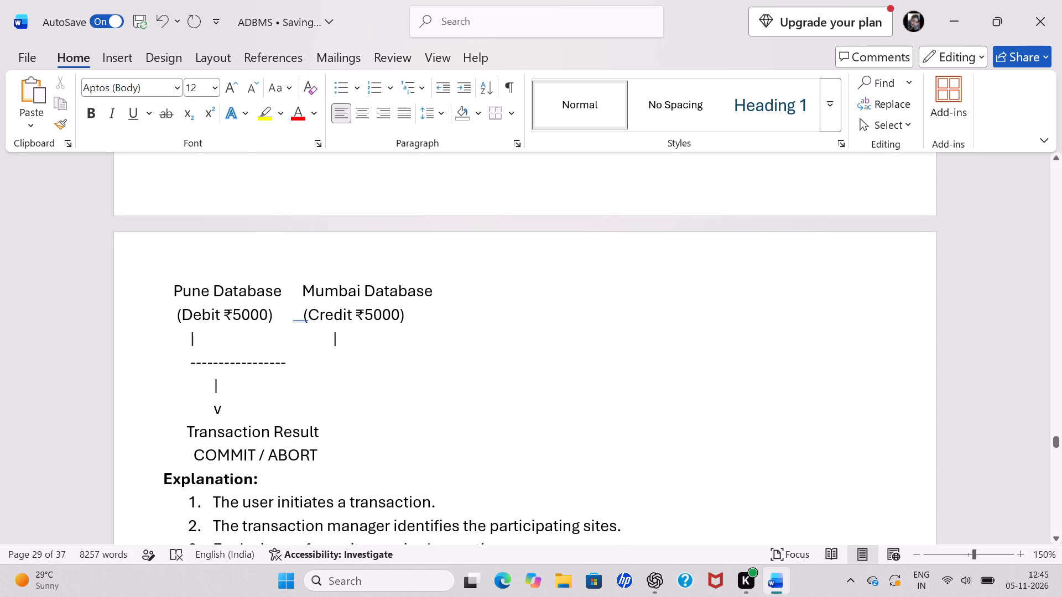
Indent the dashed line below the database columns by a net eight spaces to place it between the two vertical bars.
left_click(184, 365)
key("space")
key("space")
key("space")
key("space")
key("space")
key("space")
key("space")
key("space")
key("space")
key("space")
key("space")
key("space")
key("BackSpace")
key("BackSpace")
key("BackSpace")
key("BackSpace")
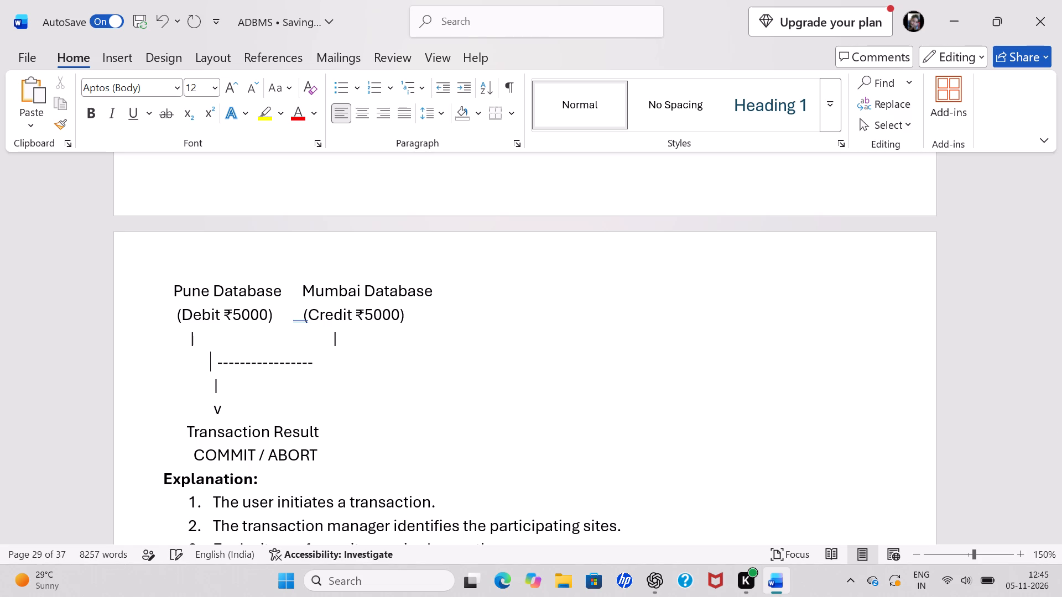
Delete the single vertical bar line between the dashed line and the "v" above Transaction Result.
left_click_drag(194, 389, 250, 386)
key("BackSpace")
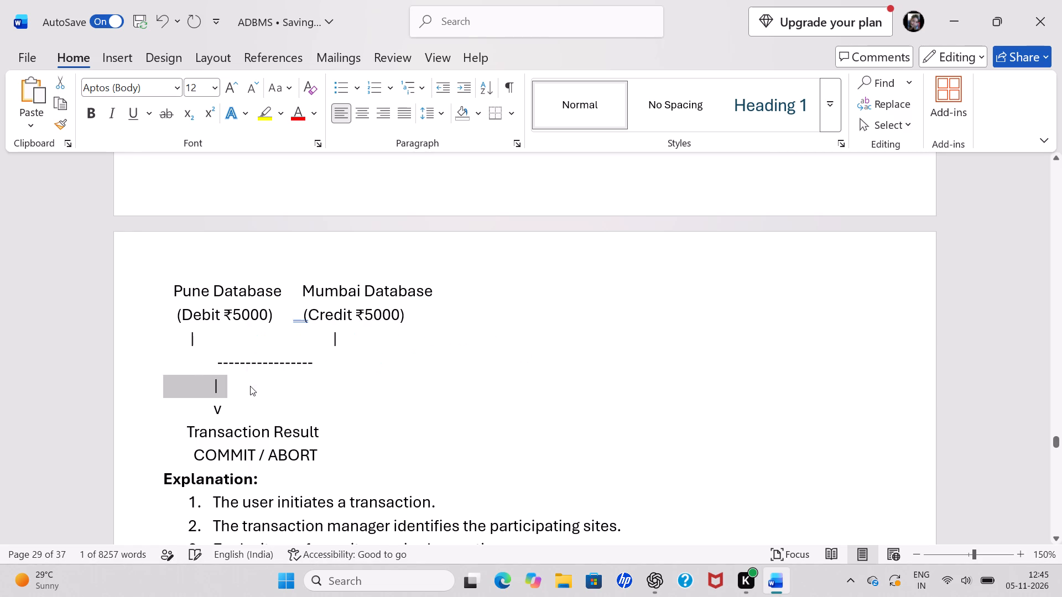
Shift the "v" above Transaction Result further along its line by inserting 11 spaces before it.
left_click(205, 388)
key("space")
key("space")
key("space")
key("space")
key("space")
key("space")
key("space")
key("space")
key("space")
key("space")
key("space")
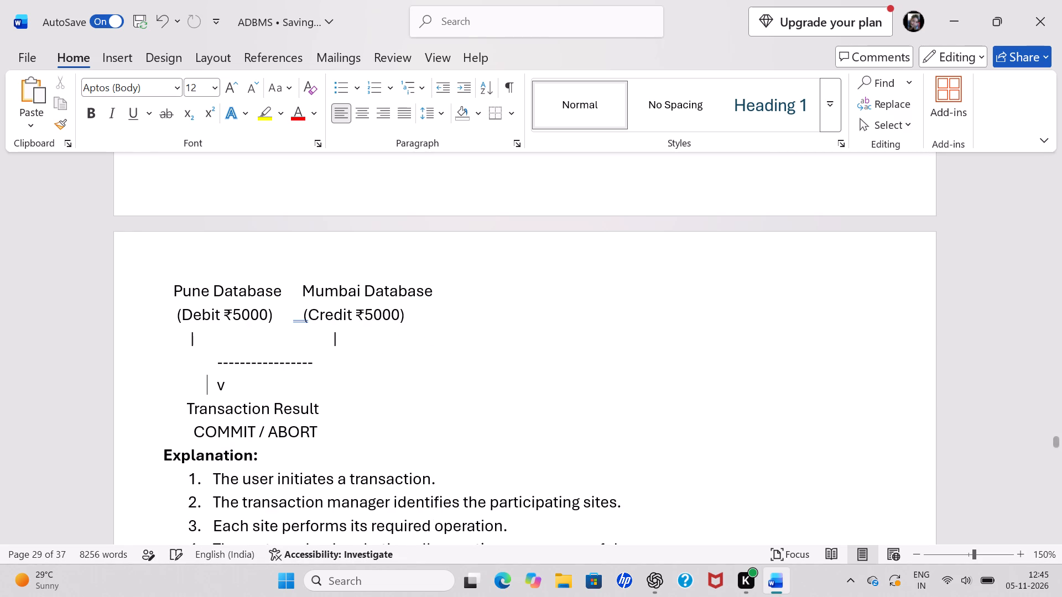
Apply all borders to the table under "ACID Properties in Distributed Transactions".
scroll(205, 388, "down", 1)
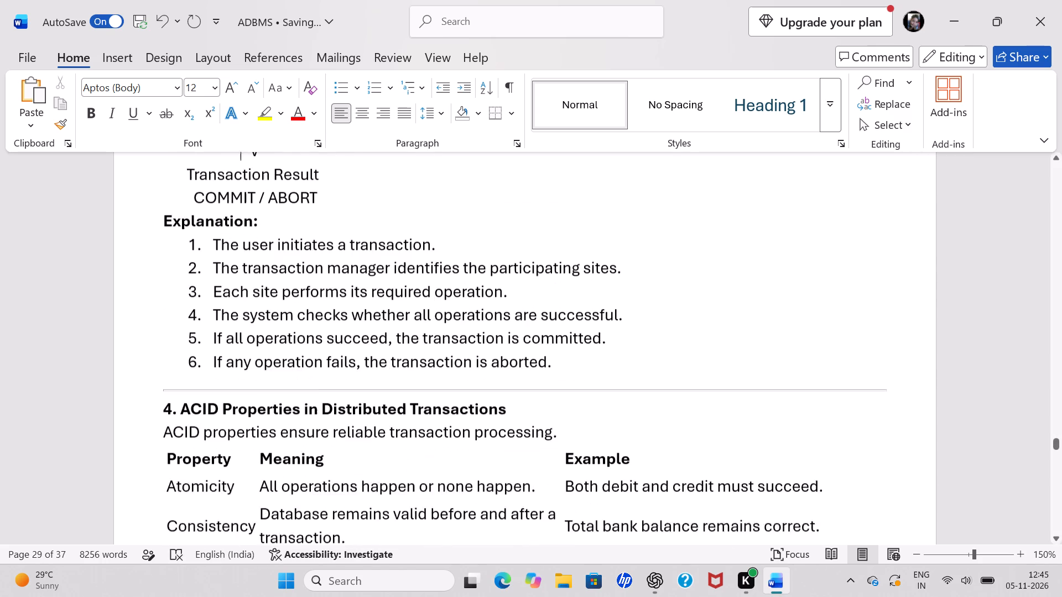
scroll(205, 388, "down", 1)
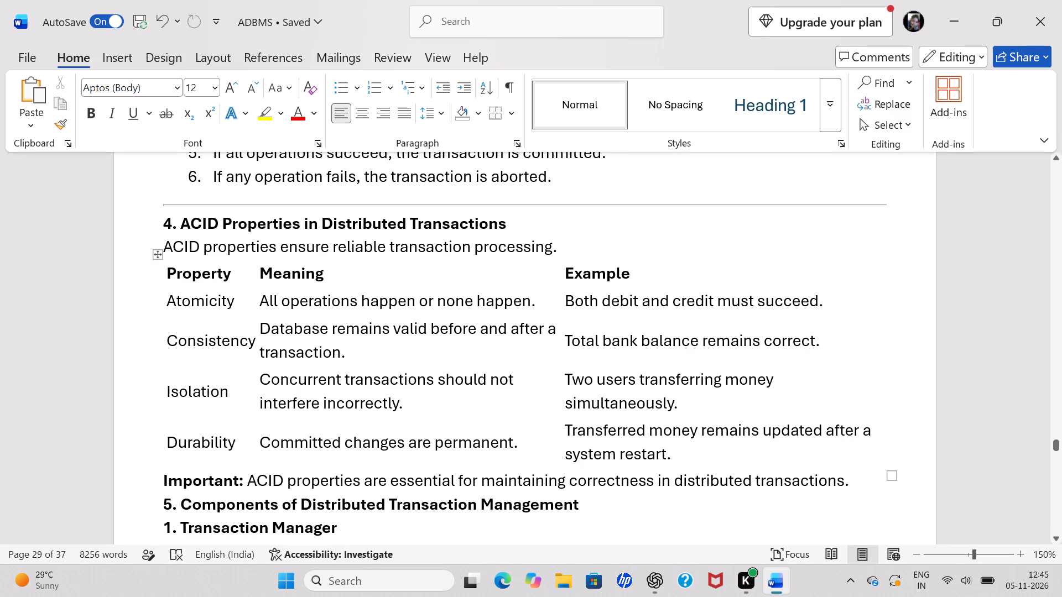
left_click(158, 253)
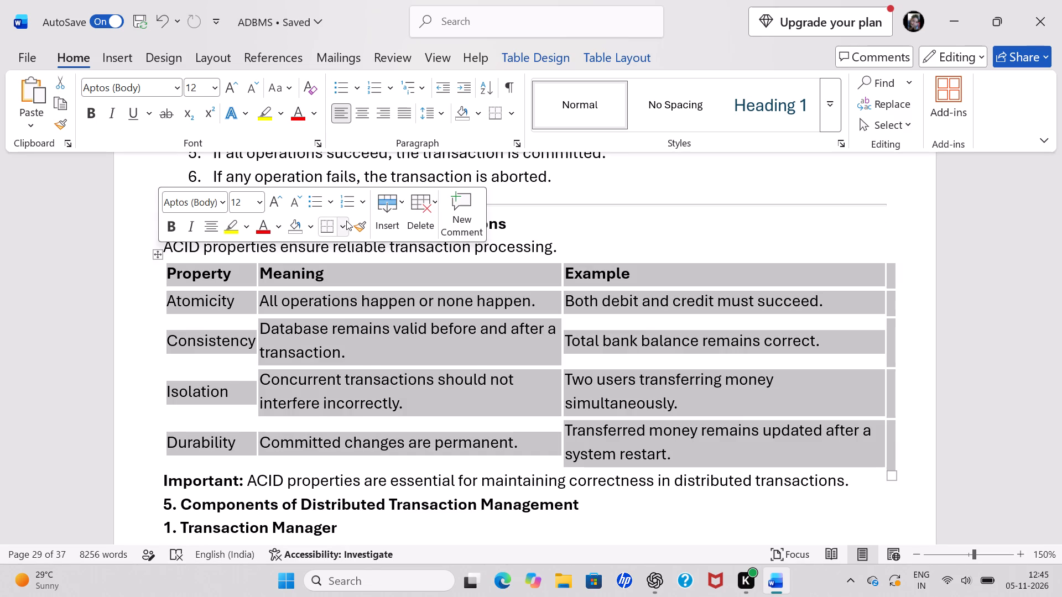
left_click(346, 221)
left_click(338, 358)
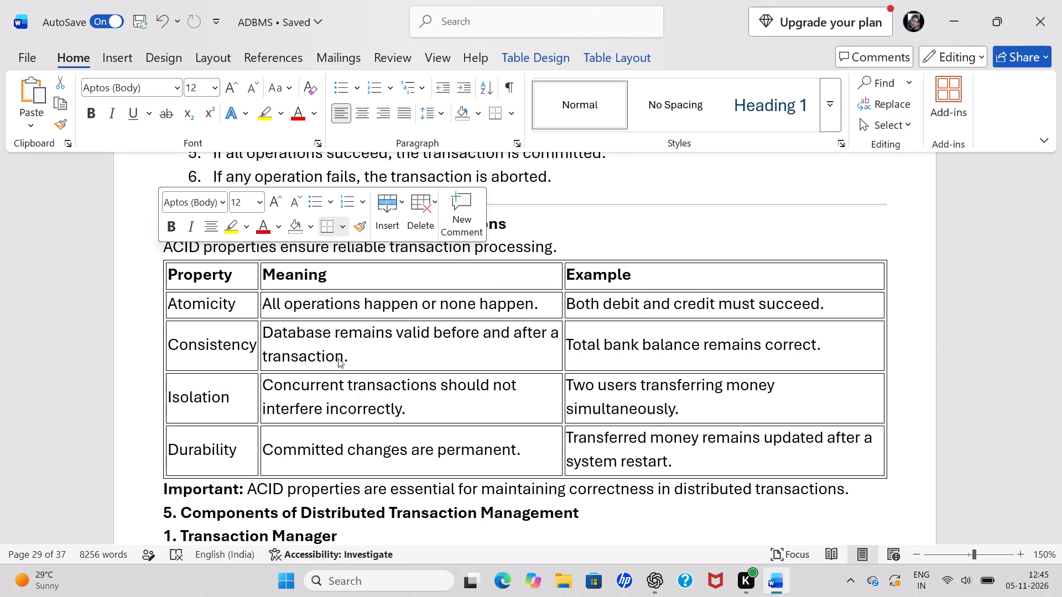
Delete the horizontal line between the Communication Manager points and the Two-Phase Commit Protocol section.
scroll(211, 383, "down", 1)
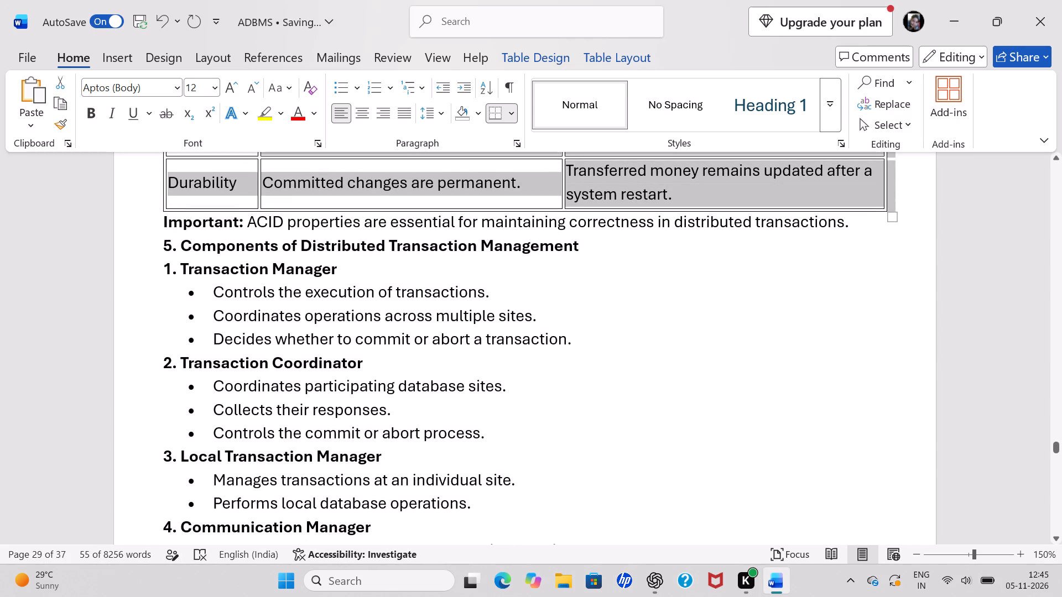
scroll(211, 383, "down", 1)
scroll(211, 383, "up", 1)
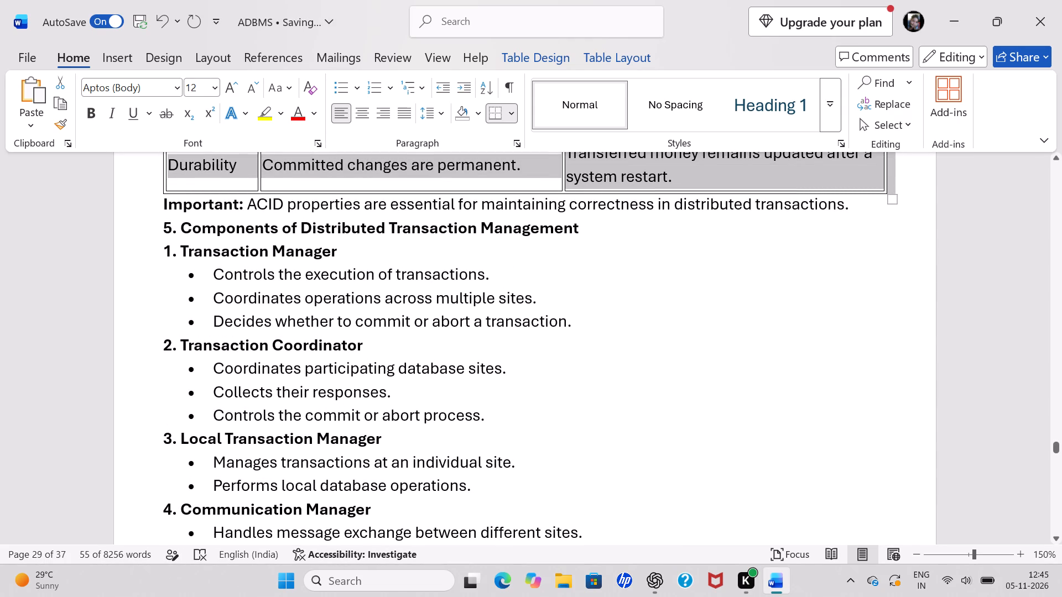
scroll(296, 253, "down", 1)
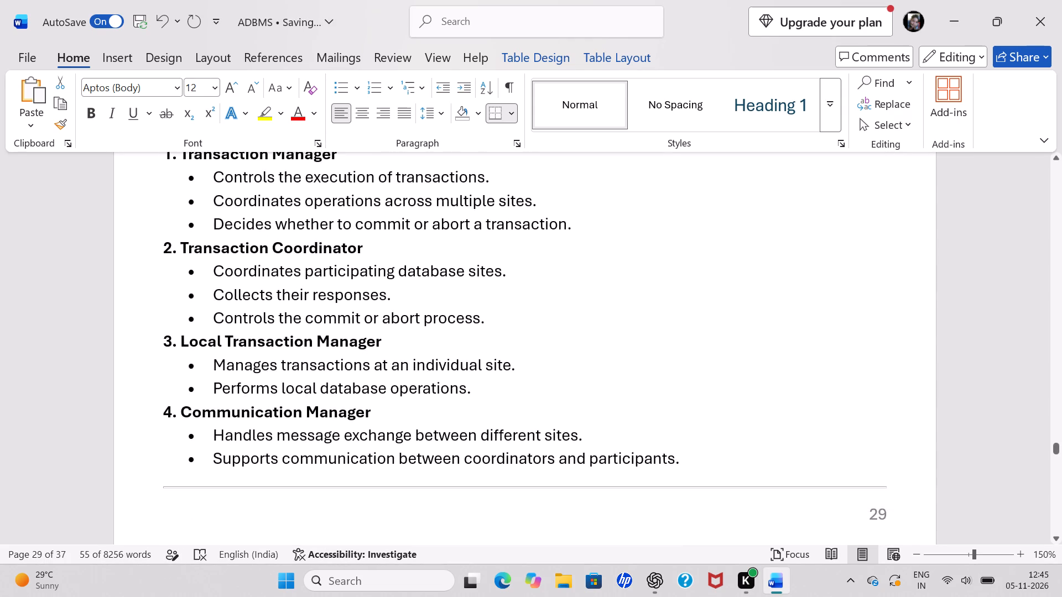
scroll(296, 253, "down", 3)
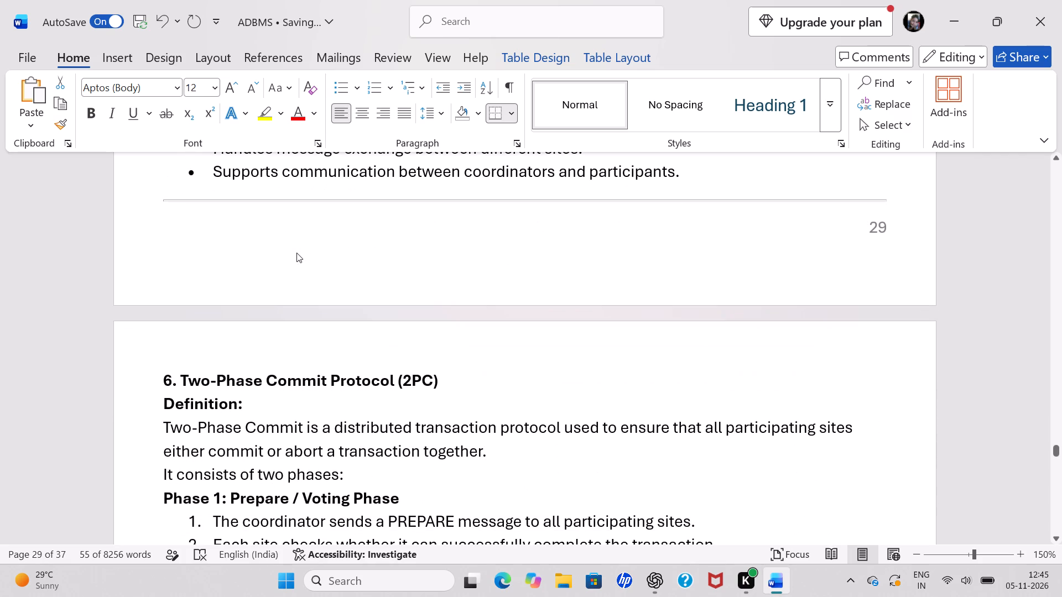
left_click(361, 198)
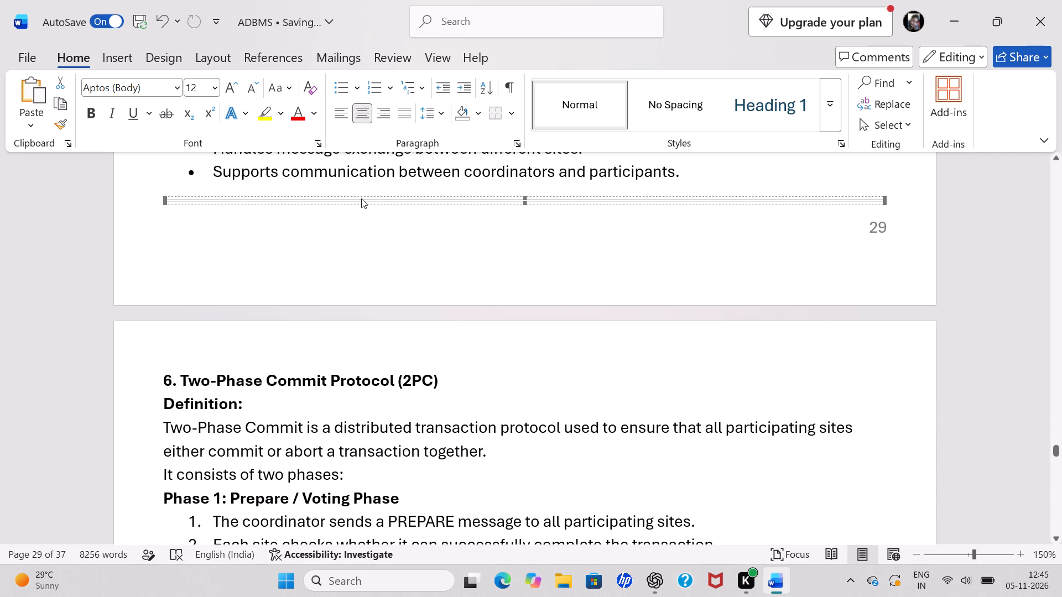
key("BackSpace")
Replace the number "6." in the "Two-Phase Commit Protocol (2PC)" heading with an asterisk, keeping the heading on its own line.
scroll(361, 198, "down", 1)
scroll(361, 198, "left", 1)
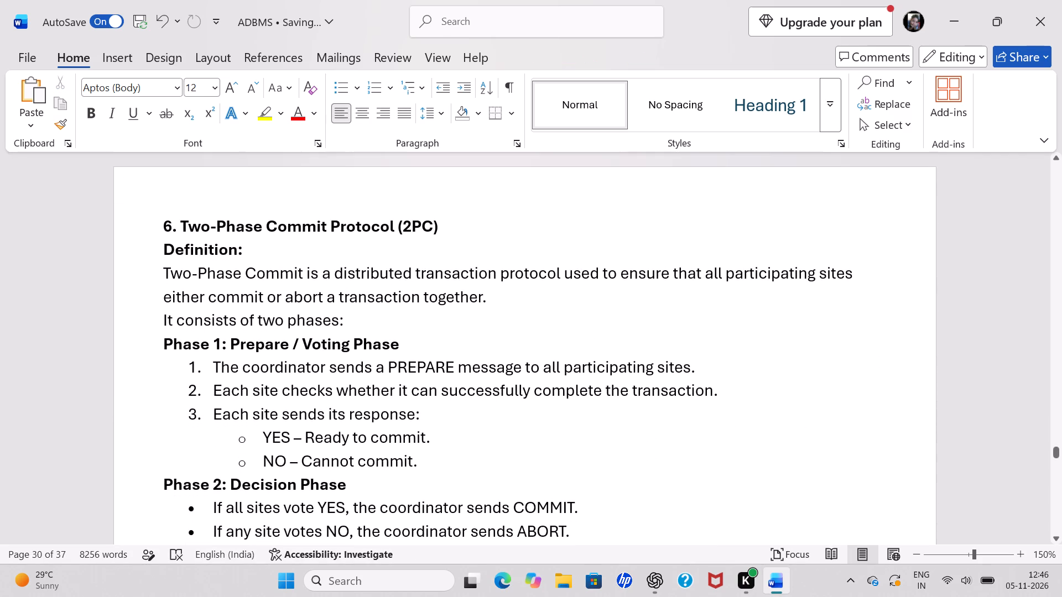
scroll(361, 198, "left", 1)
left_click(179, 227)
key("BackSpace")
key("BackSpace")
key("BackSpace")
key("BackSpace")
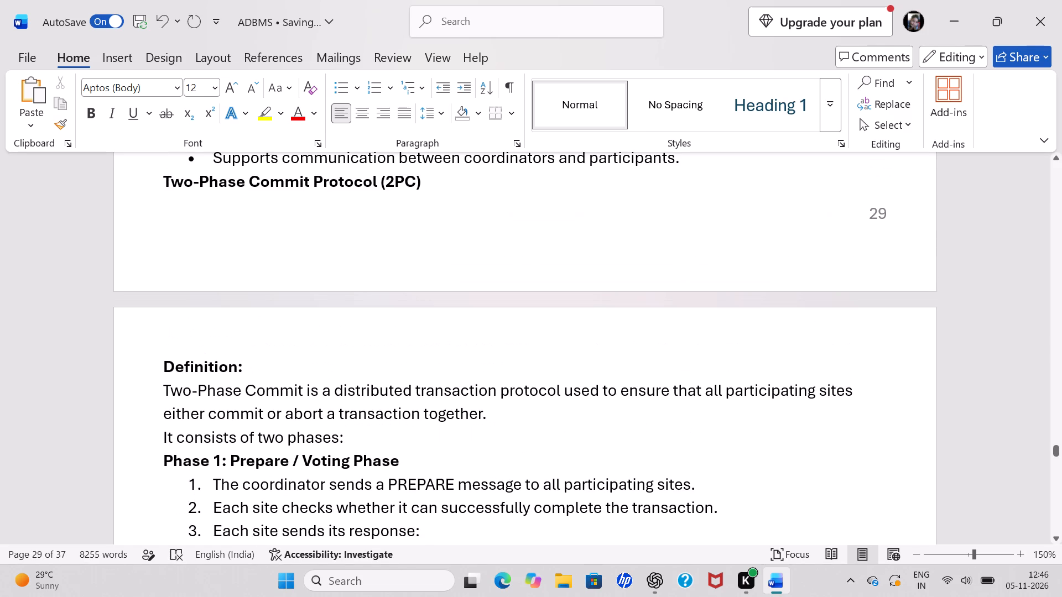
key("Return")
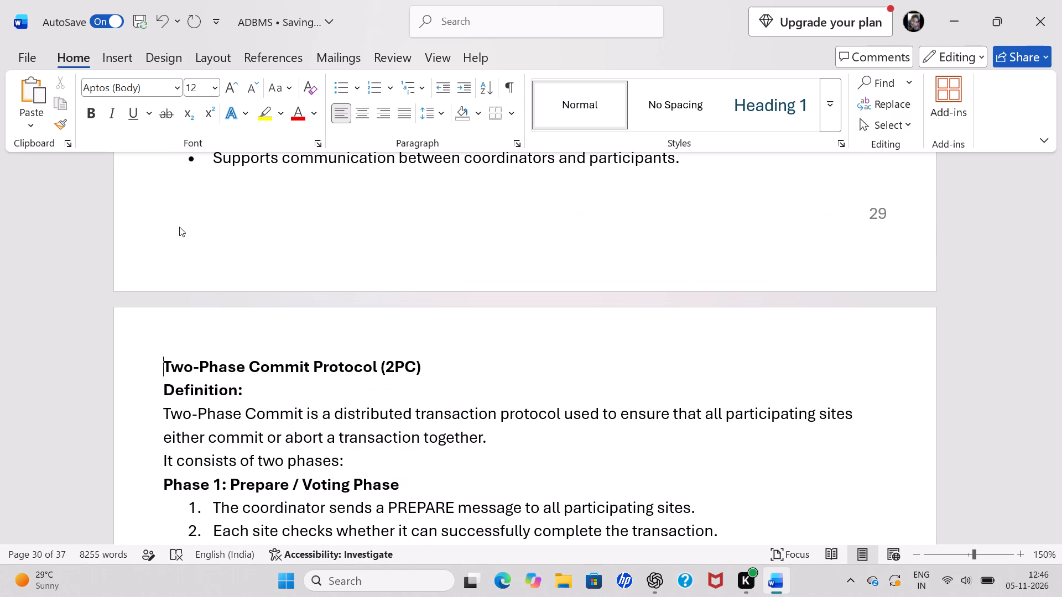
left_click(179, 227, "ctrl")
key("ctrl+8")
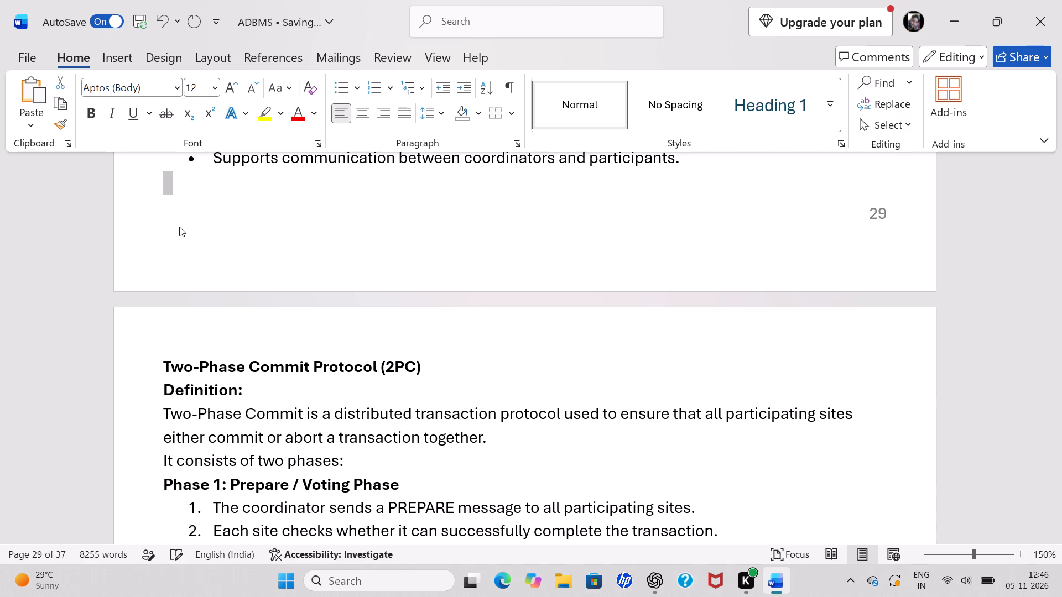
left_click(155, 366)
key("ctrl+8")
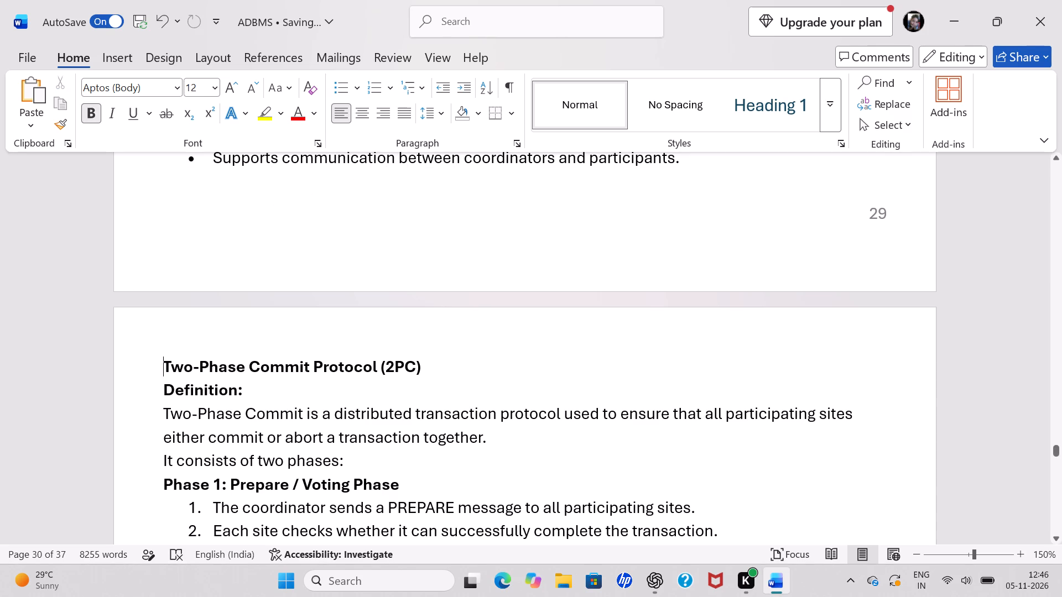
key("shift+asterisk")
Delete the "Definition:" label and its empty line beneath the Two-Phase Commit Protocol heading.
scroll(155, 366, "down", 1)
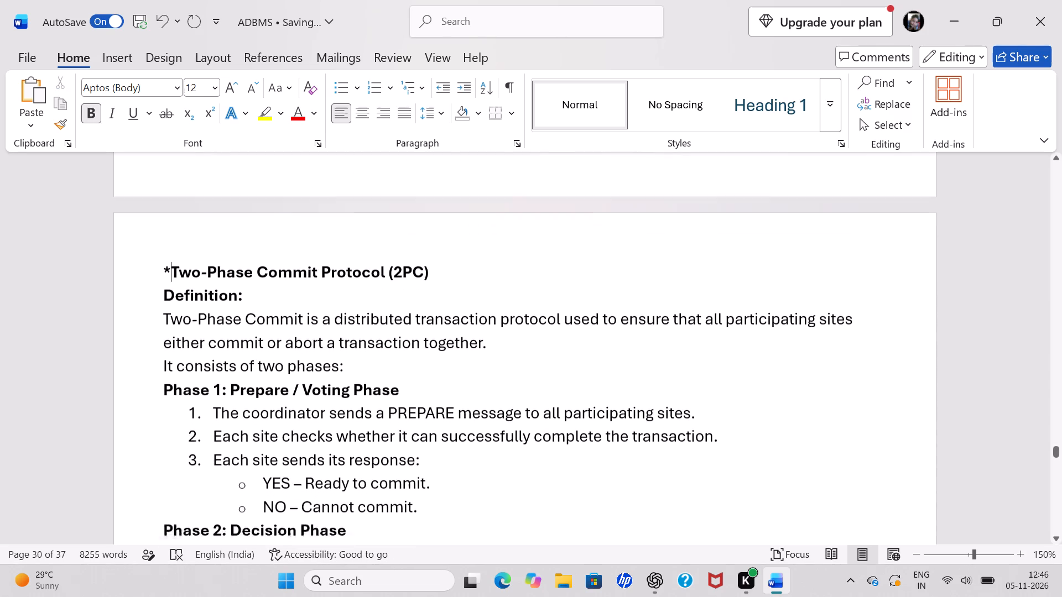
scroll(155, 366, "down", 1)
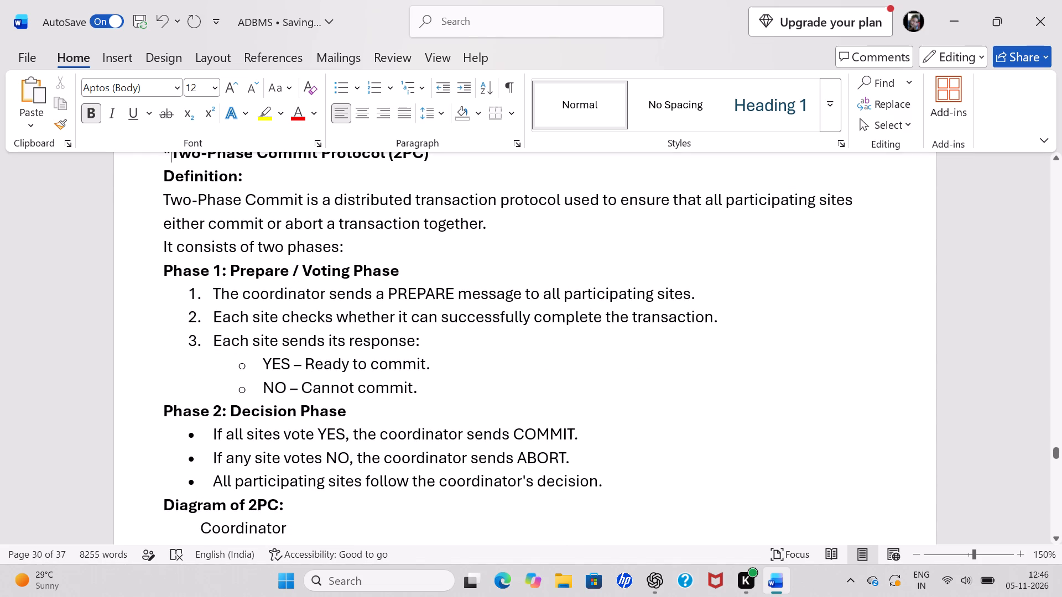
left_click_drag(249, 179, 139, 167)
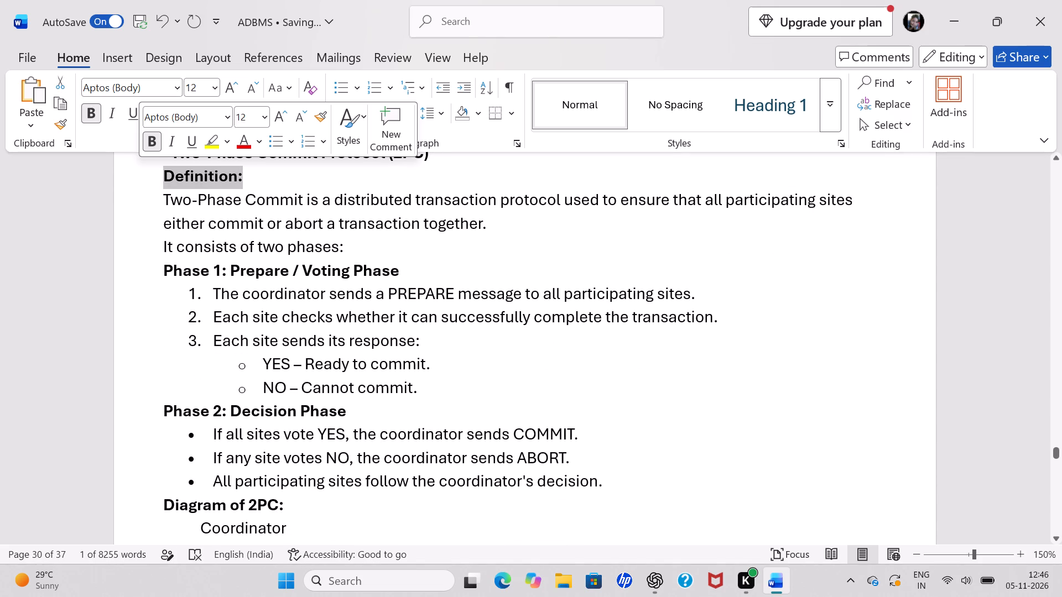
key("BackSpace")
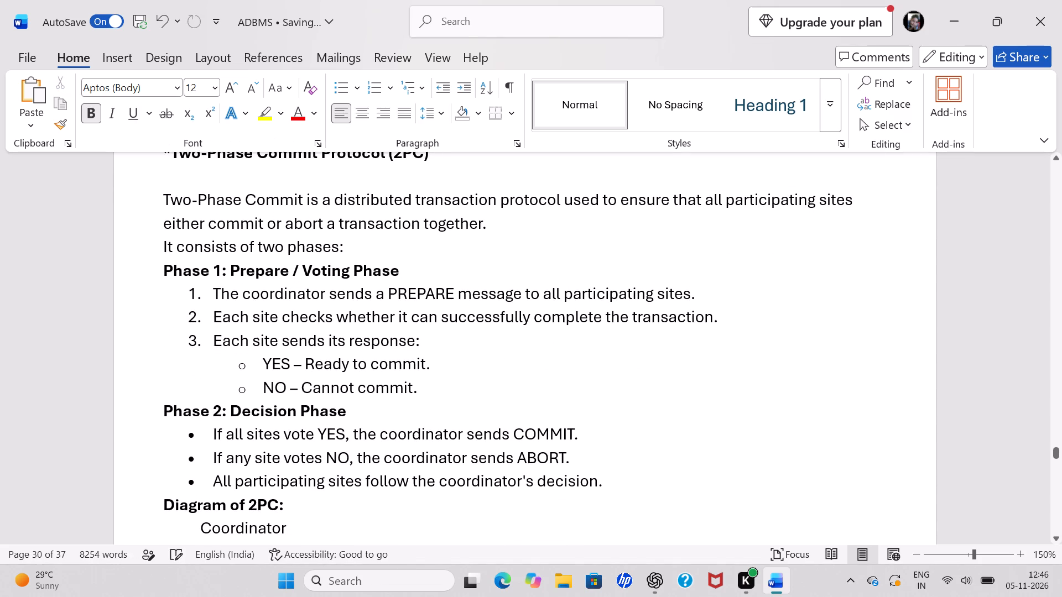
key("BackSpace")
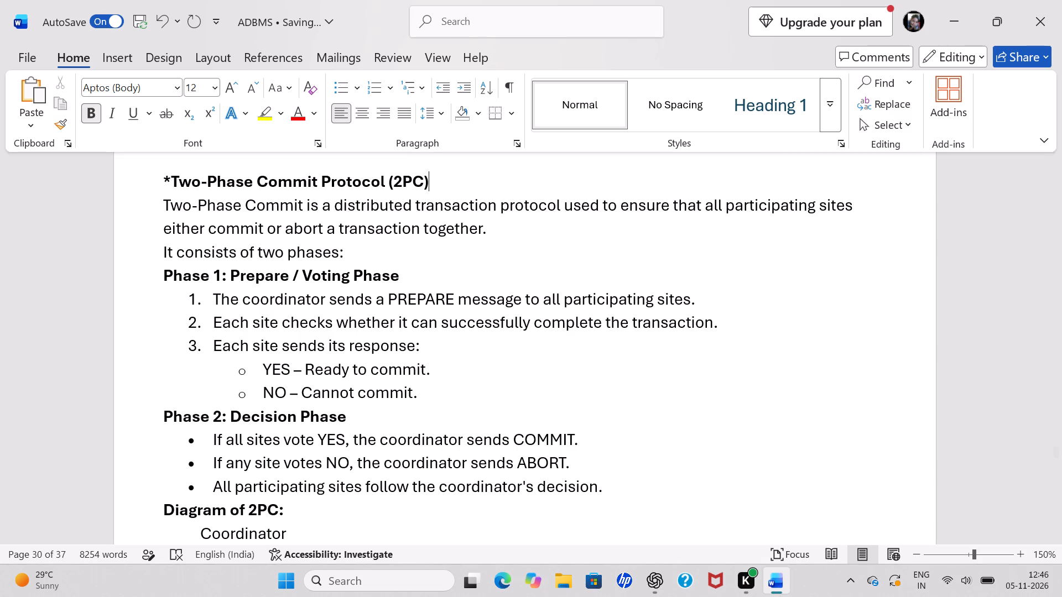
Delete the line of two vertical bars between the dashed line and the "v" pair under PREPARE Message in the 2PC diagram.
scroll(139, 167, "down", 1)
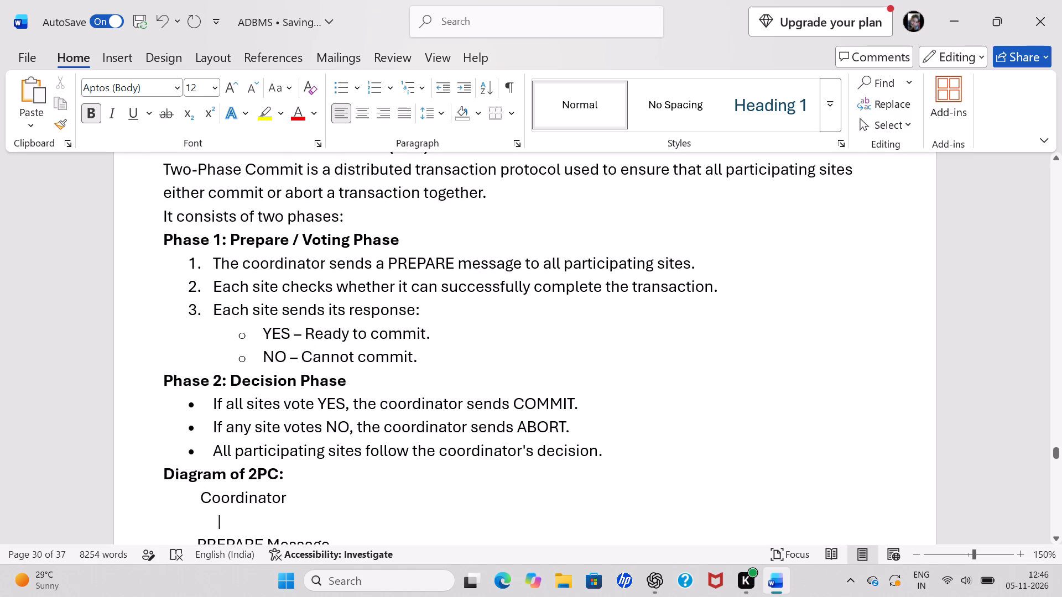
scroll(139, 167, "down", 3)
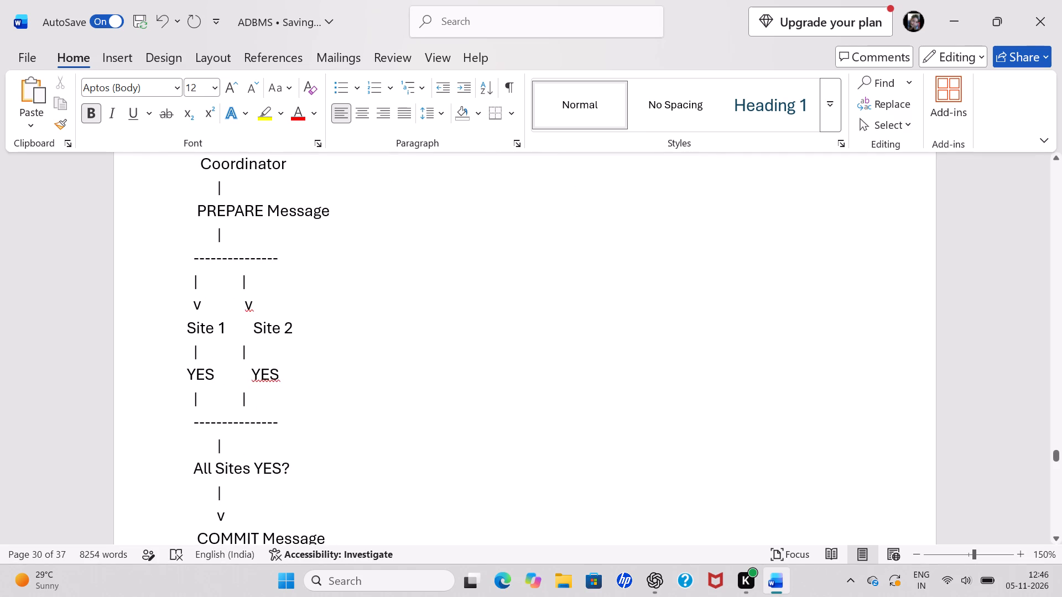
scroll(224, 236, "down", 1)
scroll(224, 236, "up", 1)
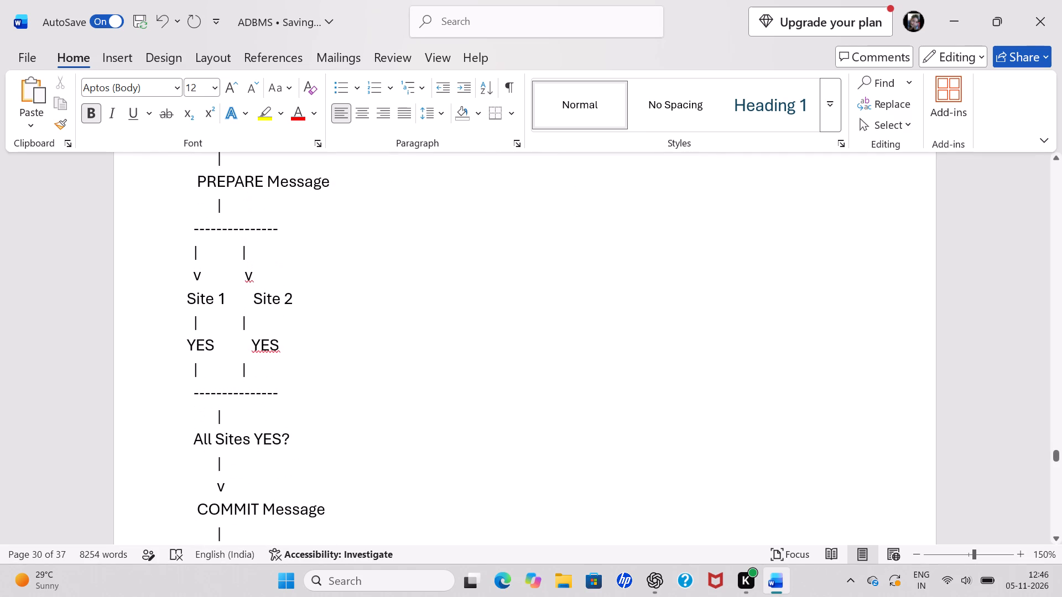
left_click_drag(189, 252, 295, 253)
key("BackSpace")
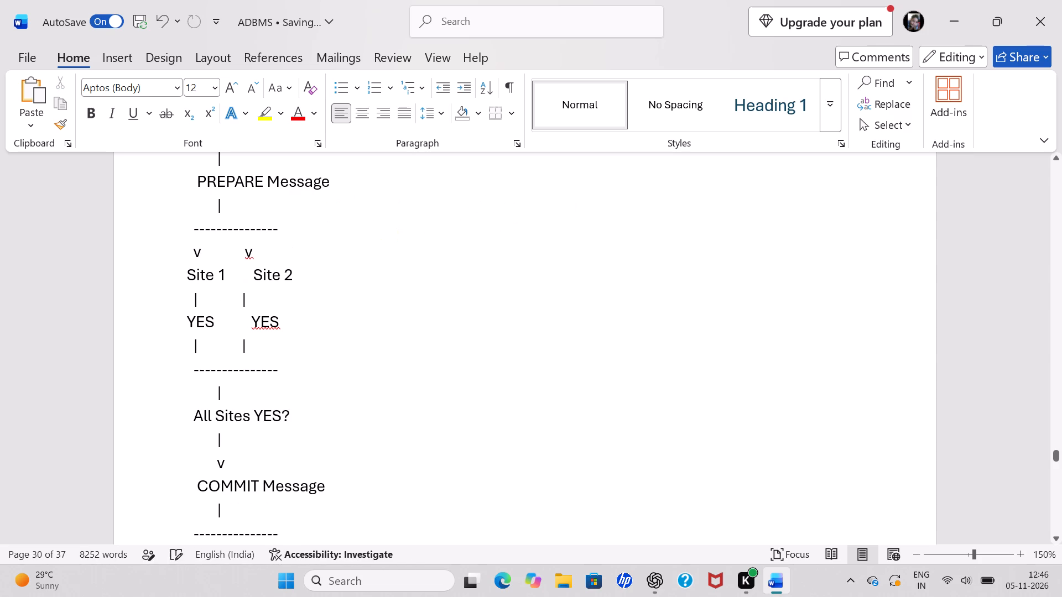
Delete the vertical bar below "All Sites YES?" and the two-bar line beneath the dashed line under COMMIT Message.
scroll(317, 300, "down", 1)
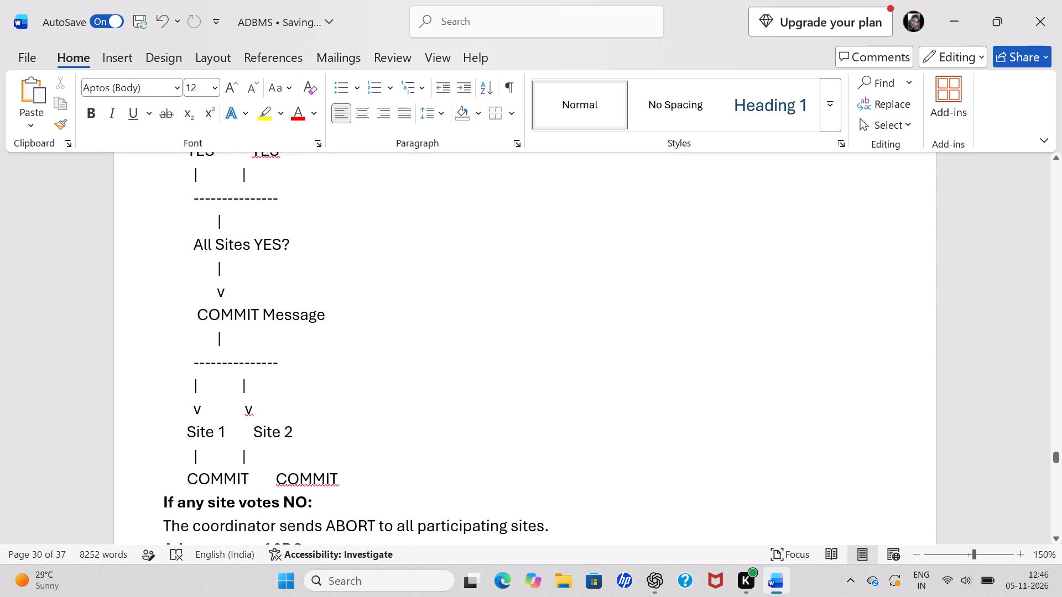
left_click_drag(203, 270, 269, 266)
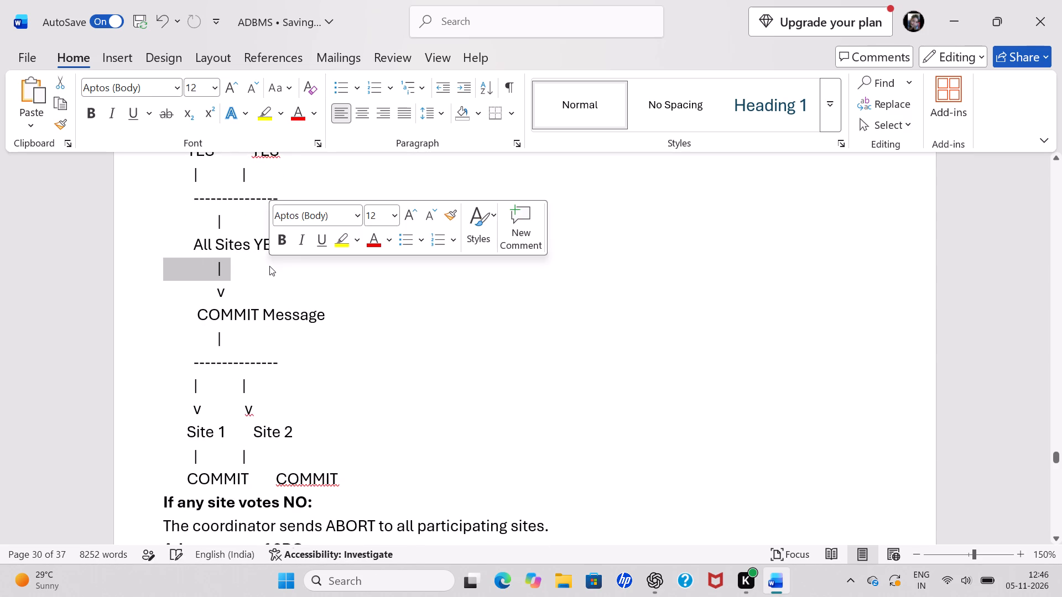
key("BackSpace")
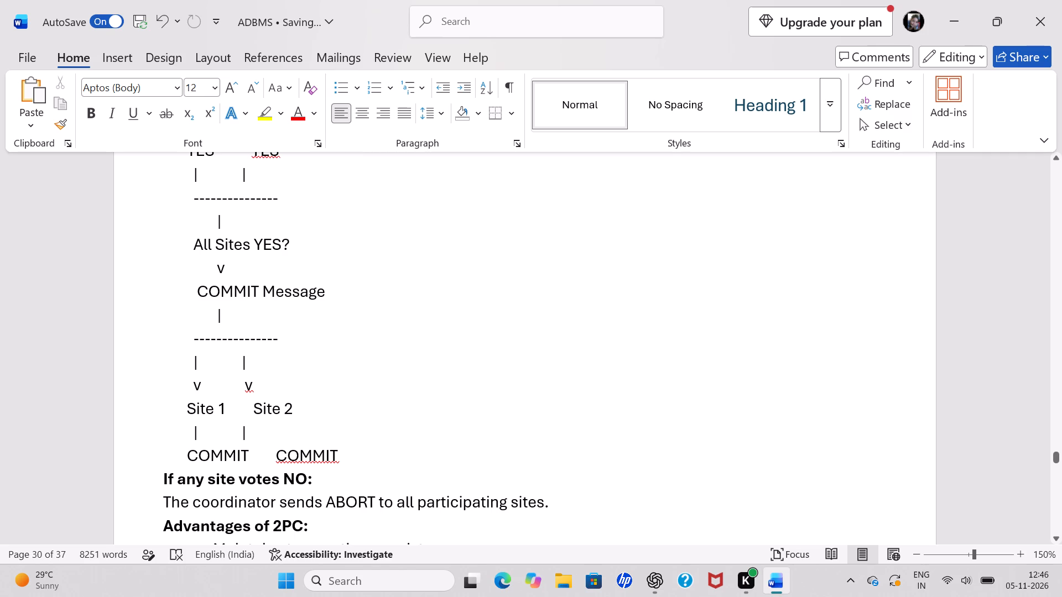
left_click_drag(189, 365, 289, 357)
key("BackSpace")
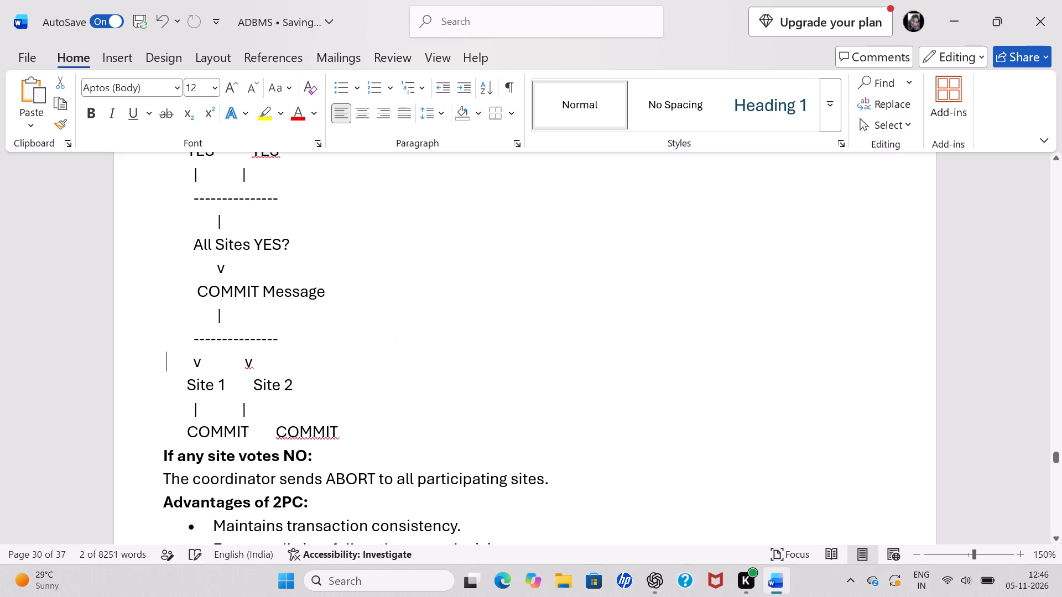
Shift the second vertical bar below the lower Site 1/Site 2 row over the second "COMMIT" by inserting 16 spaces before it.
scroll(289, 357, "down", 1)
left_click(231, 352)
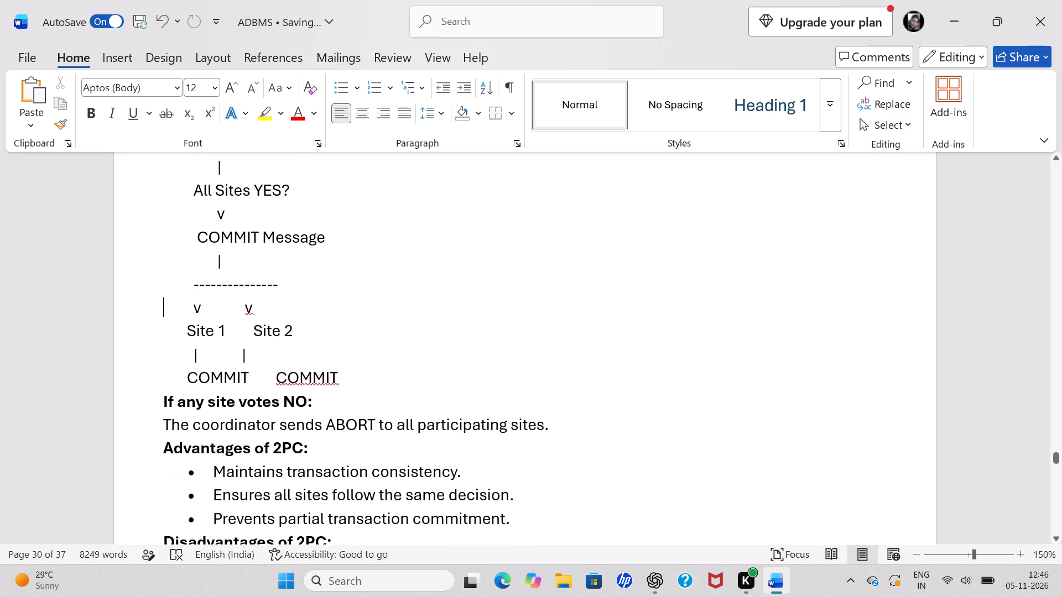
key("space")
key("space")
key("space")
key("space")
key("space")
key("space")
key("space")
key("space")
key("space")
key("space")
key("space")
key("space")
key("space")
key("space")
key("space")
key("space")
Move the second "v" in the row under COMMIT Message over "Site 2" by inserting nine spaces before it.
left_click(236, 309)
key("space")
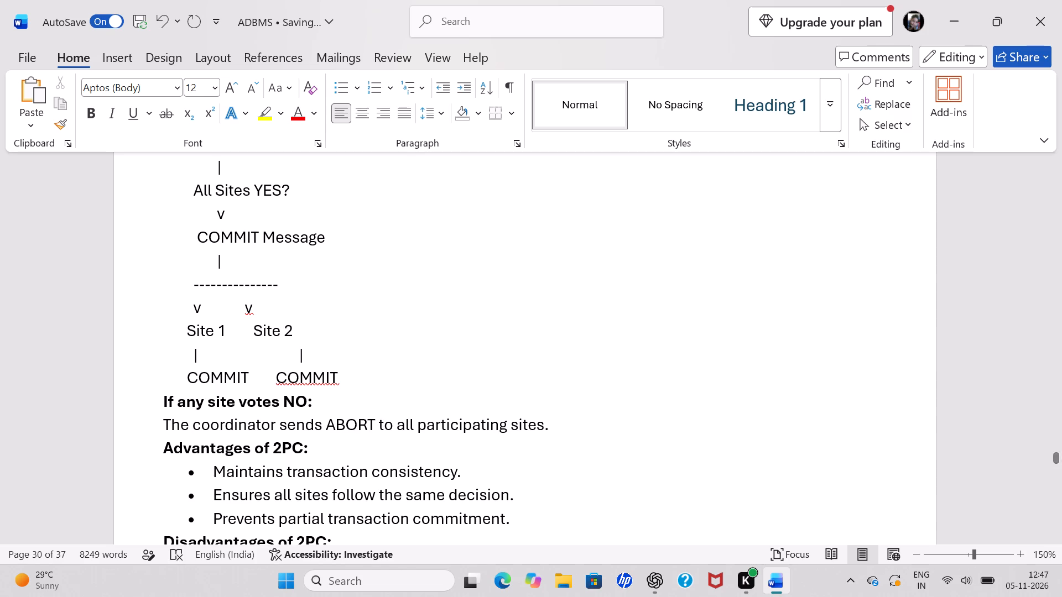
key("space")
key("space")
key("space")
key("space")
key("space")
key("space")
key("space")
key("space")
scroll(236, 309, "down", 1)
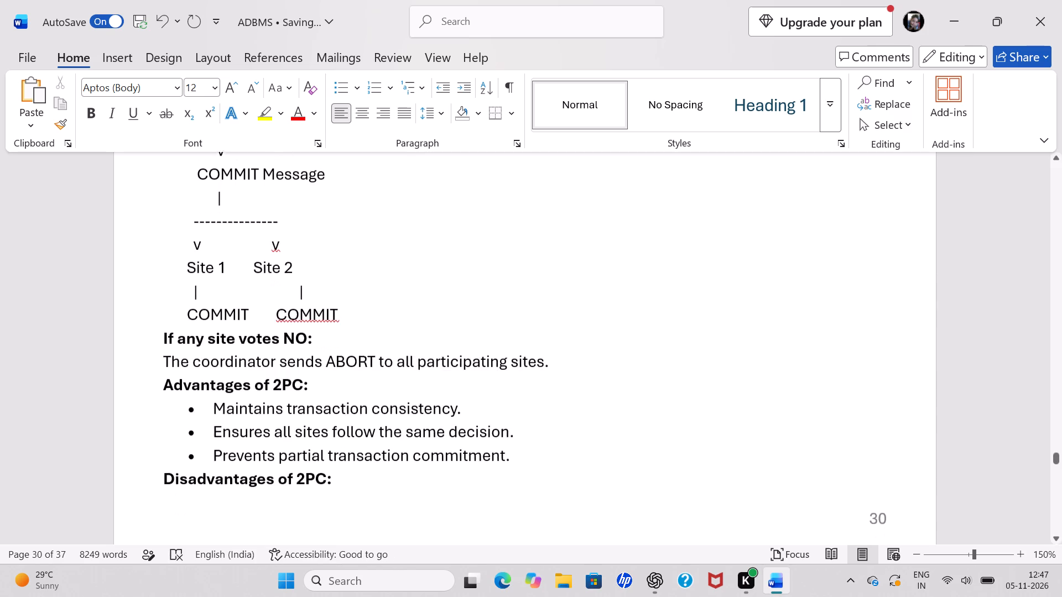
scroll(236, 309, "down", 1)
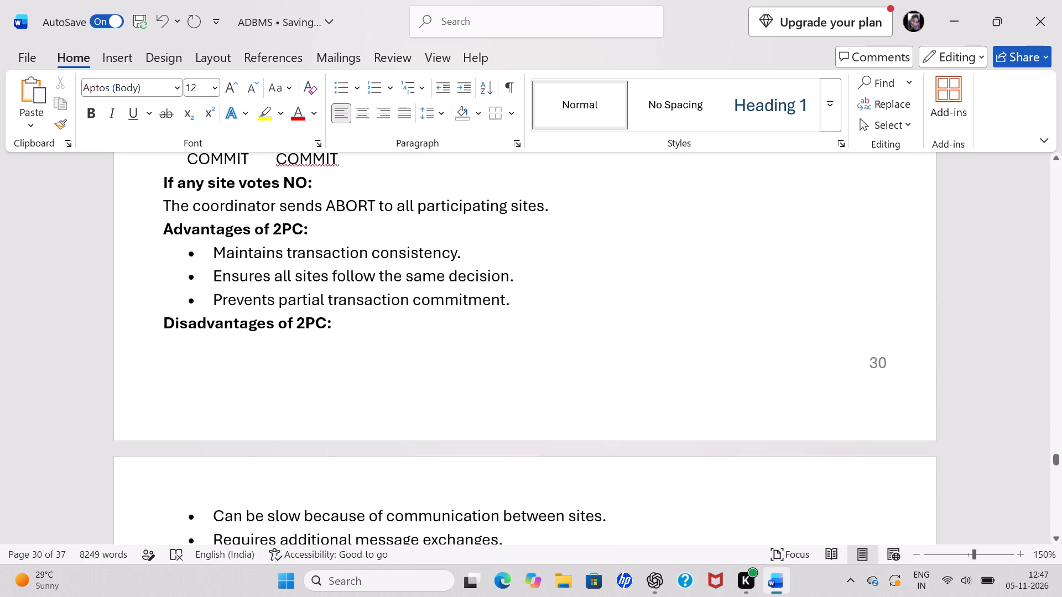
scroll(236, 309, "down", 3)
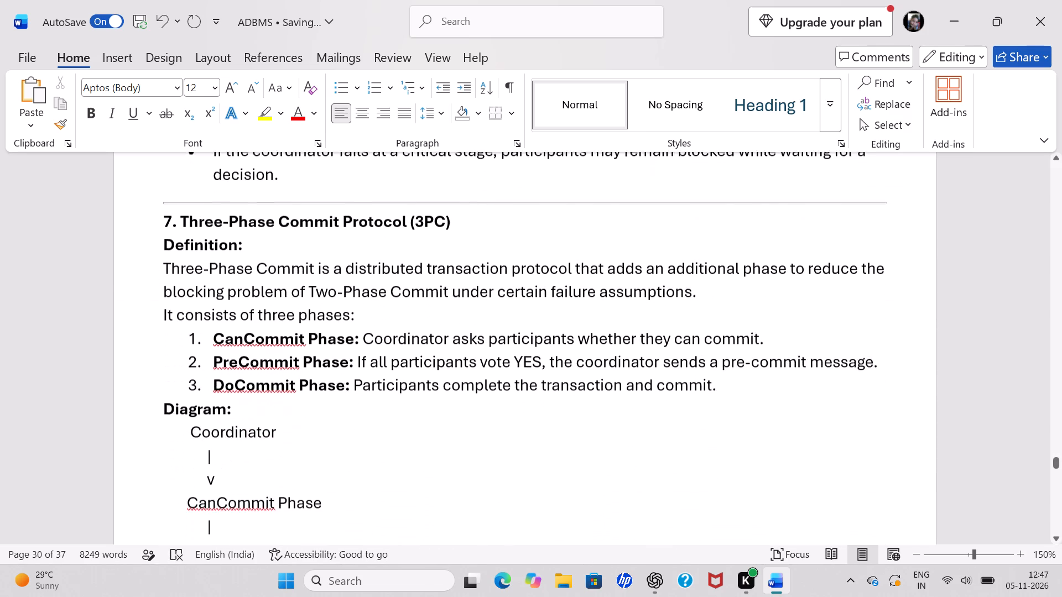
Delete the four vertical-bar lines in the Three-Phase Commit diagram, keeping the "v" lines between the phases.
scroll(236, 309, "up", 1)
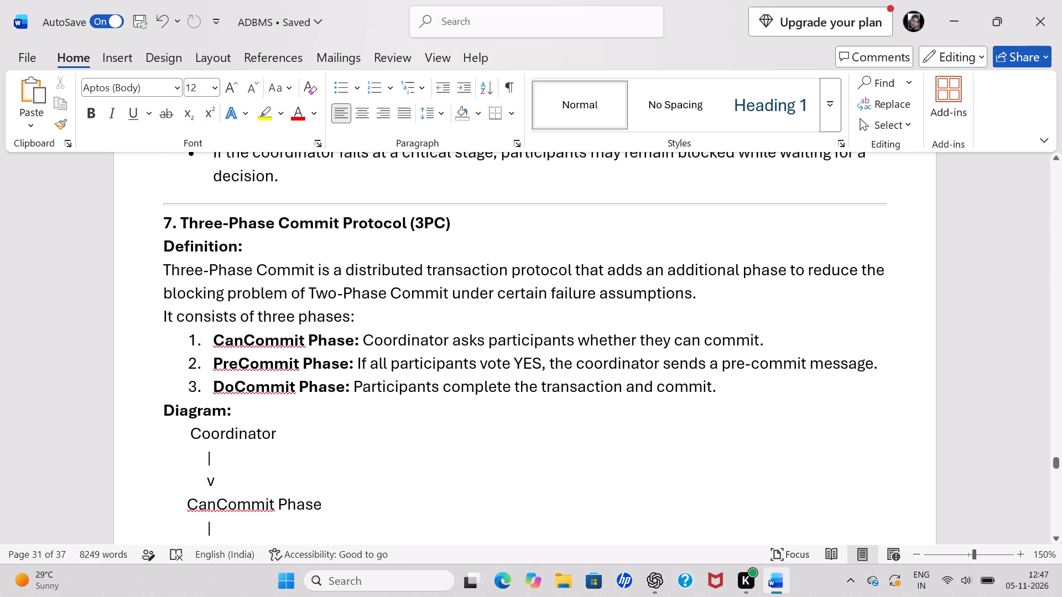
scroll(236, 309, "down", 1)
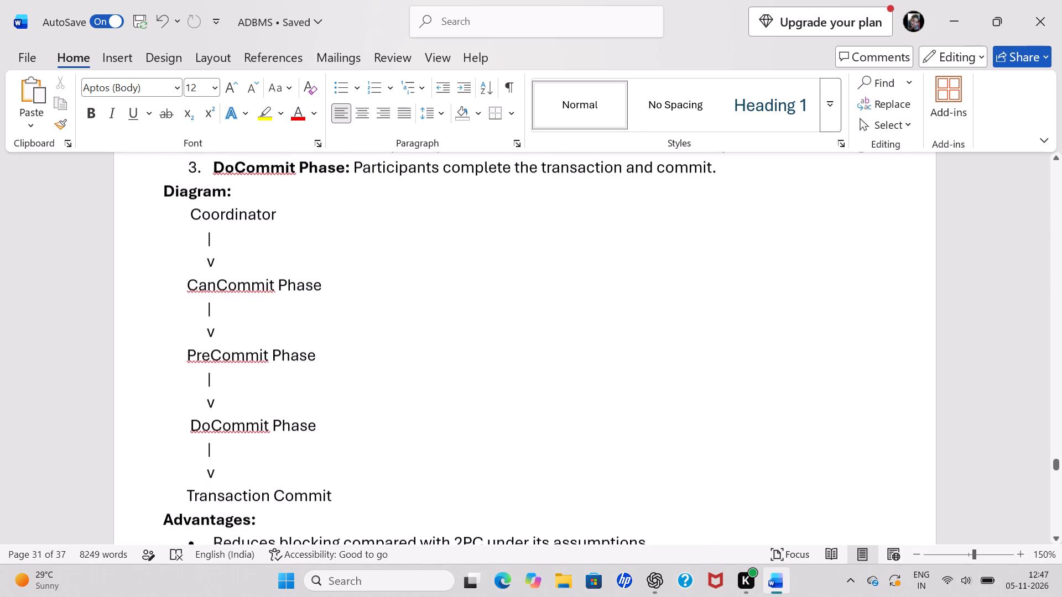
left_click_drag(188, 240, 299, 229)
key("BackSpace")
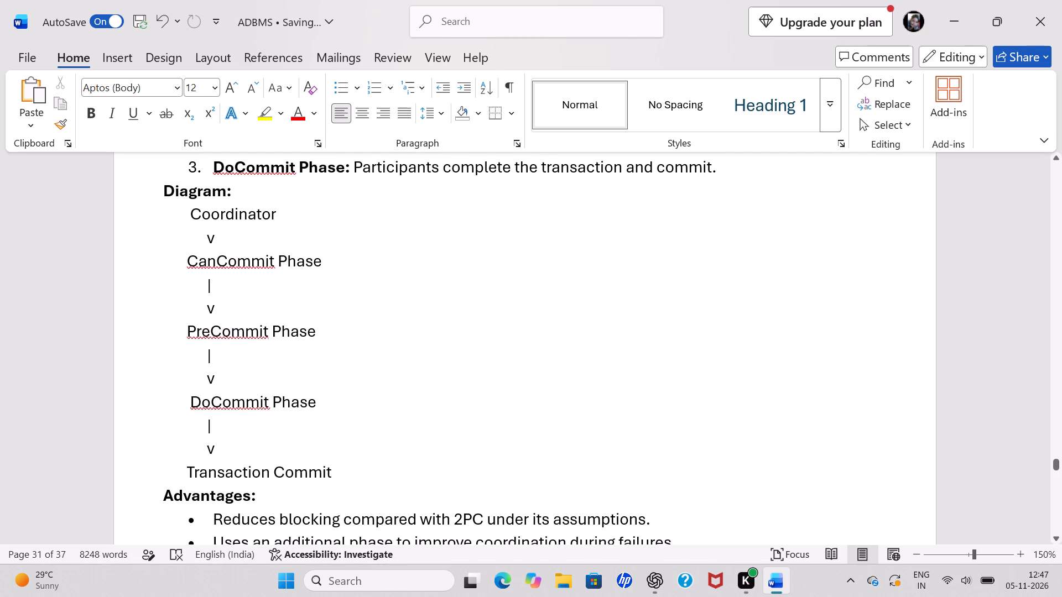
left_click_drag(201, 287, 296, 272)
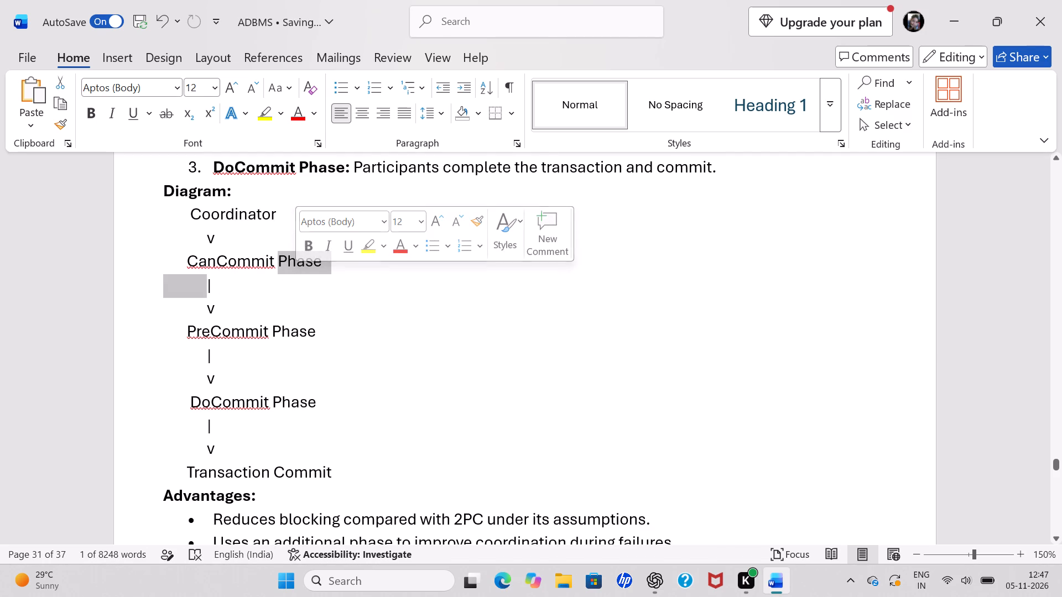
left_click_drag(258, 285, 180, 294)
key("BackSpace")
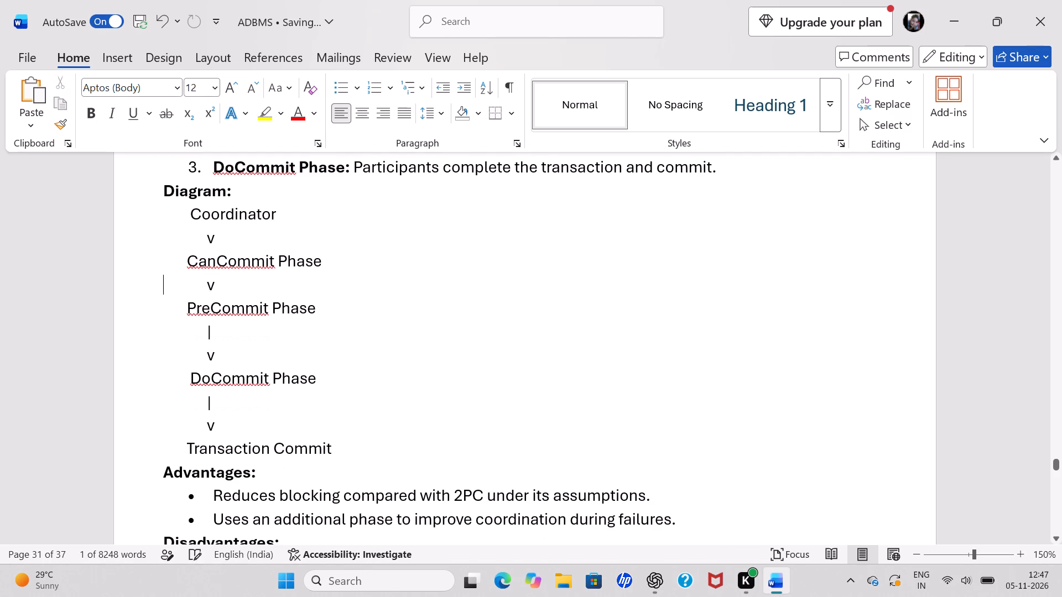
left_click_drag(229, 333, 132, 345)
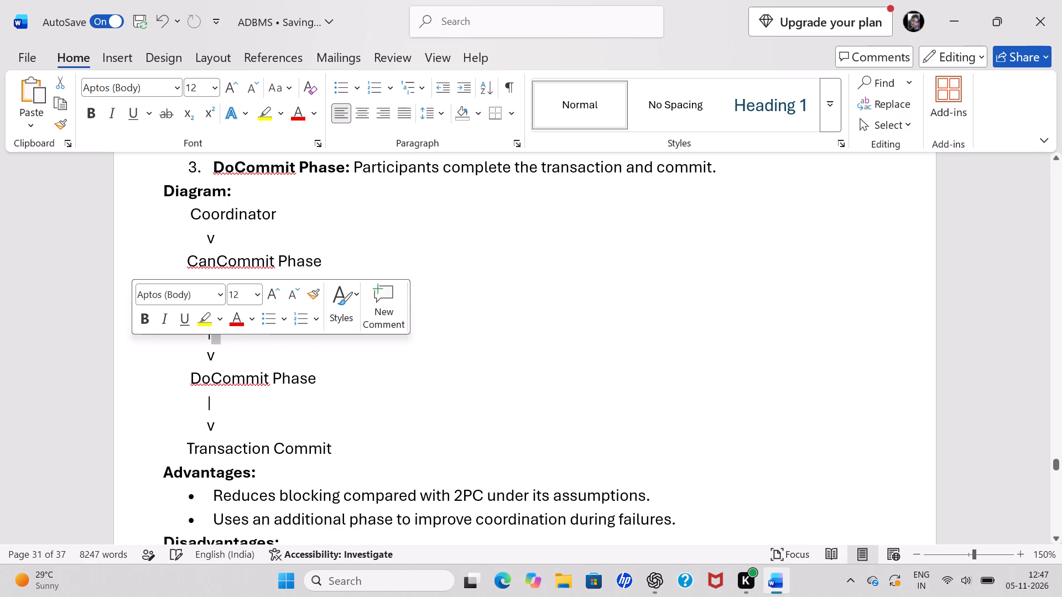
left_click(132, 345)
left_click(177, 358)
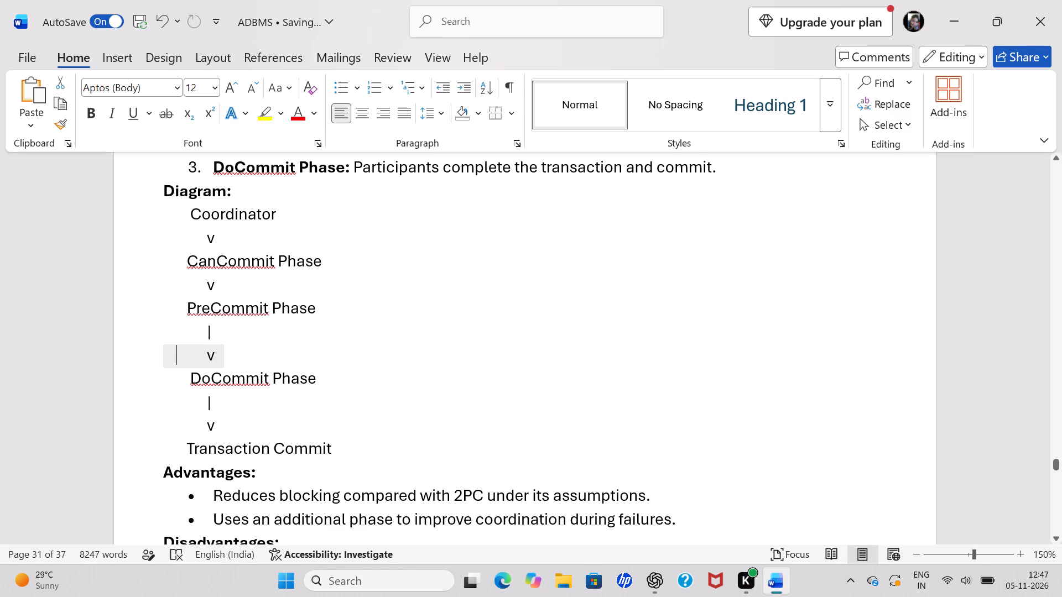
left_click_drag(191, 329, 236, 331)
key("BackSpace")
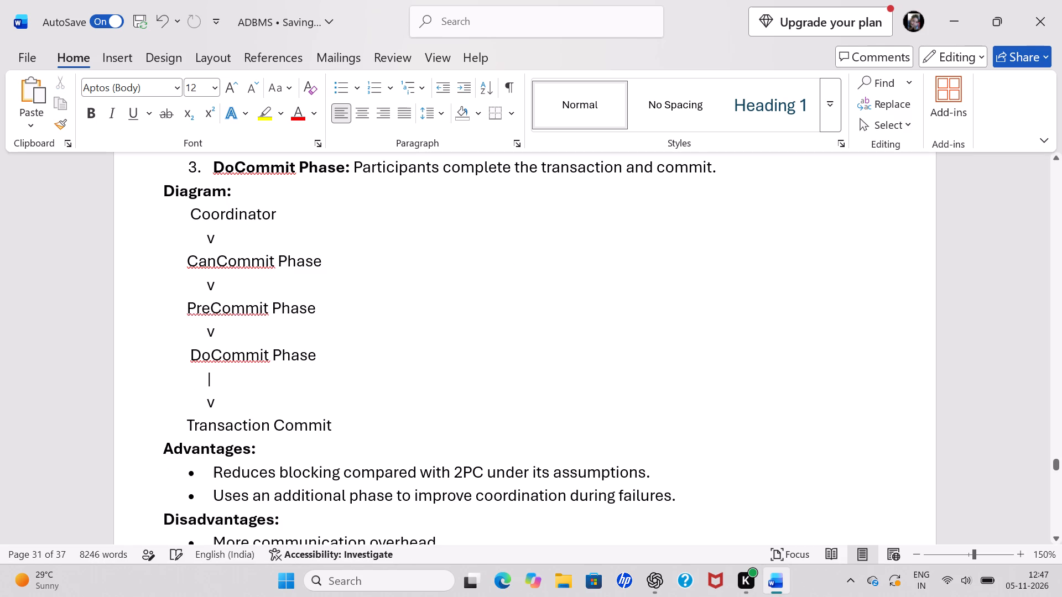
left_click_drag(198, 379, 240, 379)
key("BackSpace")
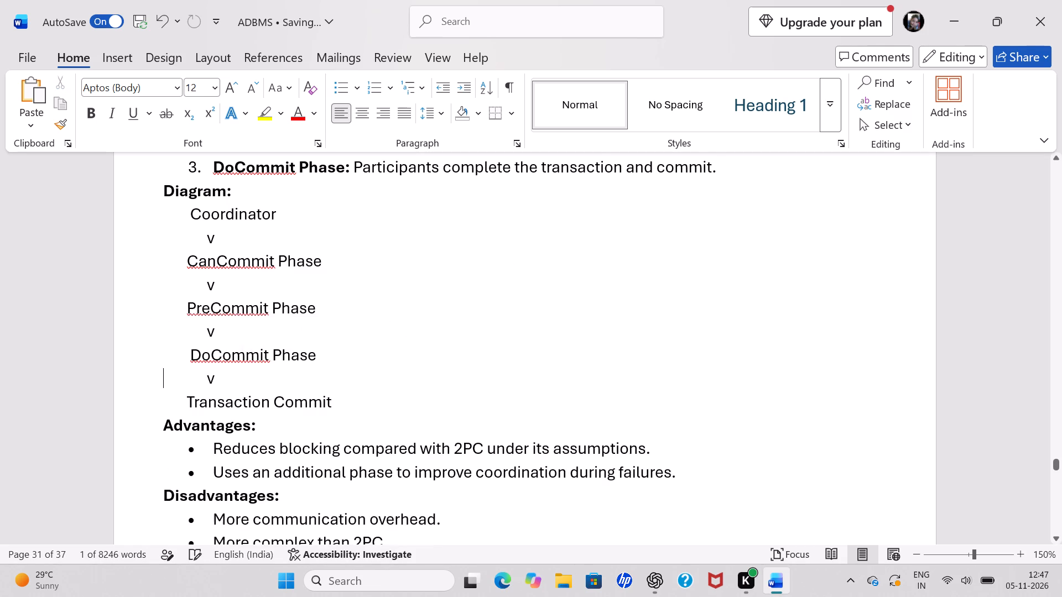
Apply All Borders to the table under "8. Difference Between 2PC and 3PC".
scroll(240, 379, "down", 2)
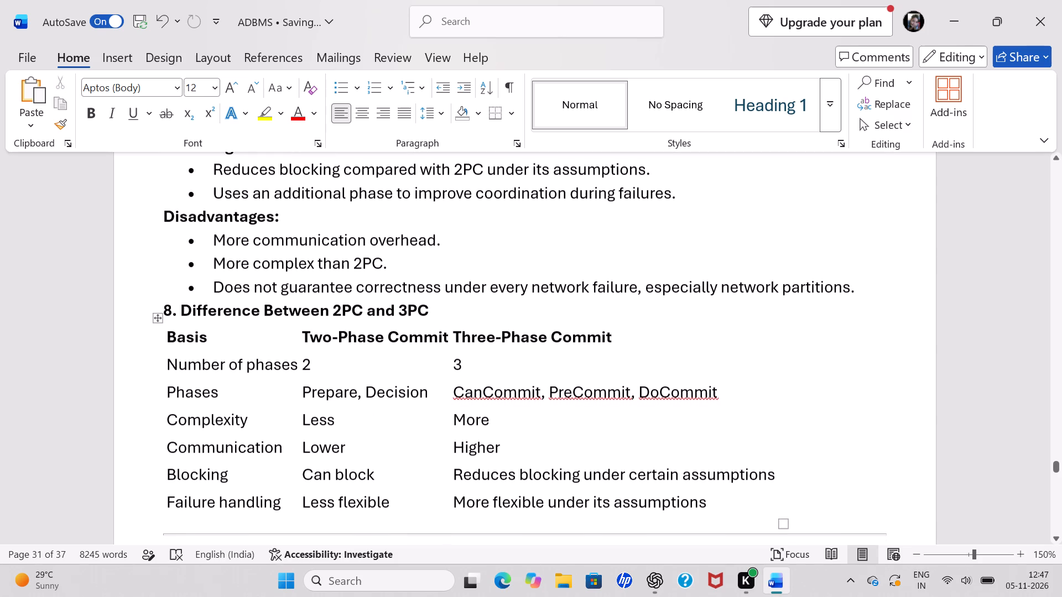
scroll(240, 379, "down", 1)
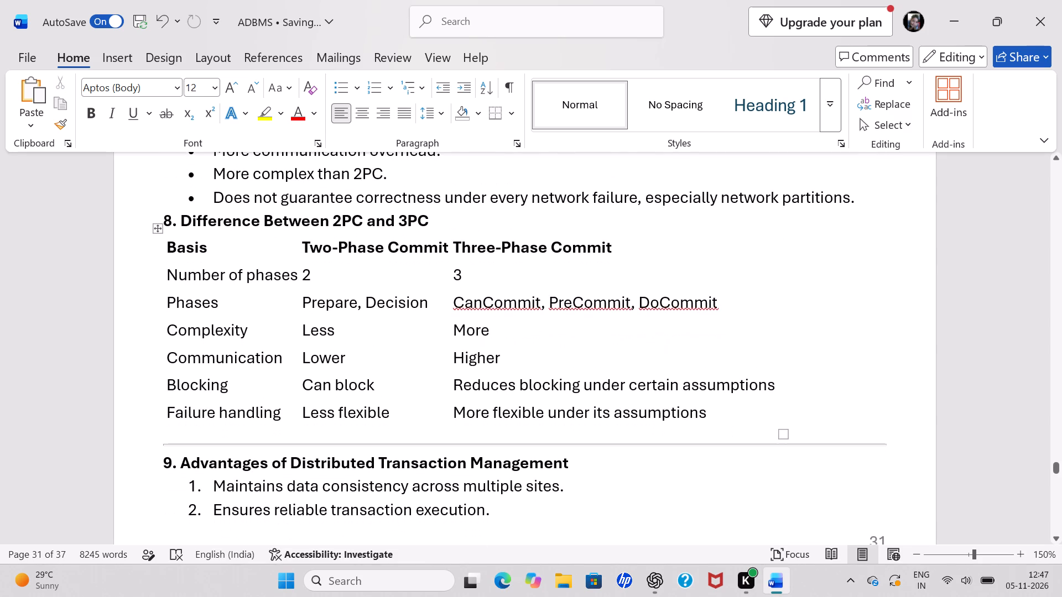
left_click(159, 228)
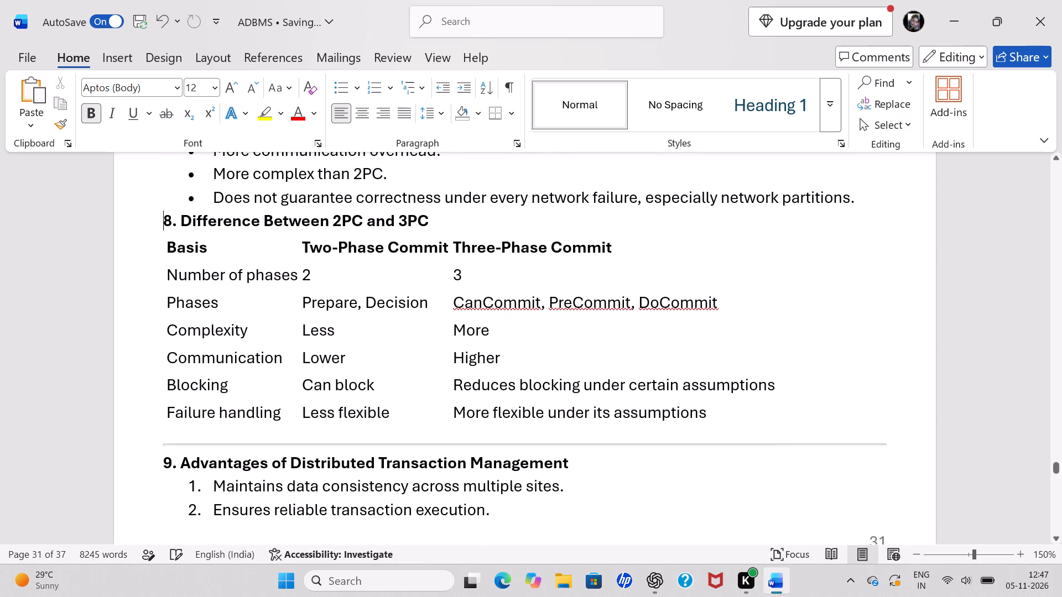
left_click(157, 226)
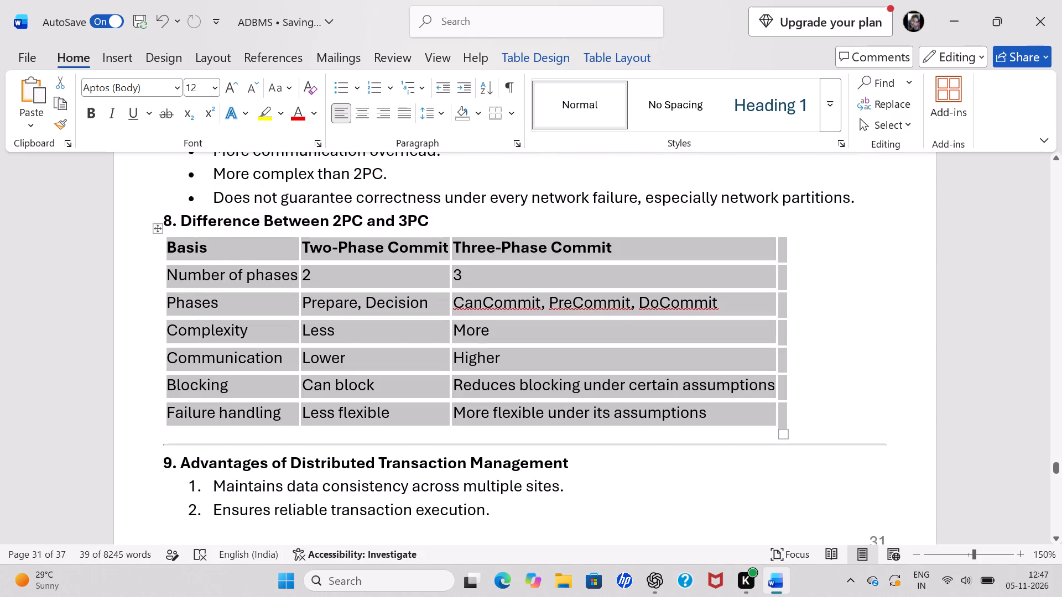
left_click(155, 226)
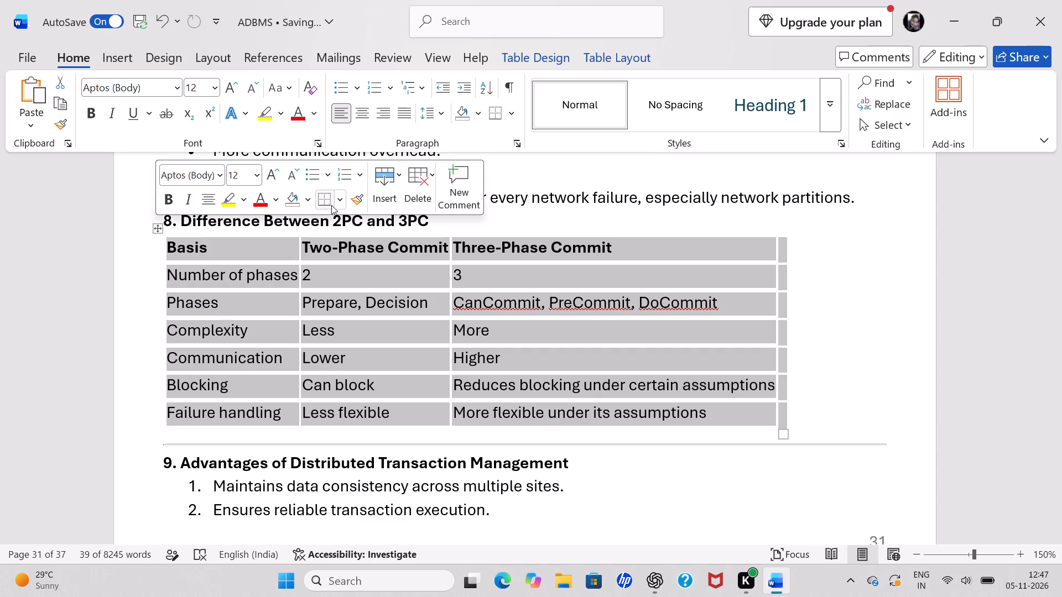
left_click(339, 205)
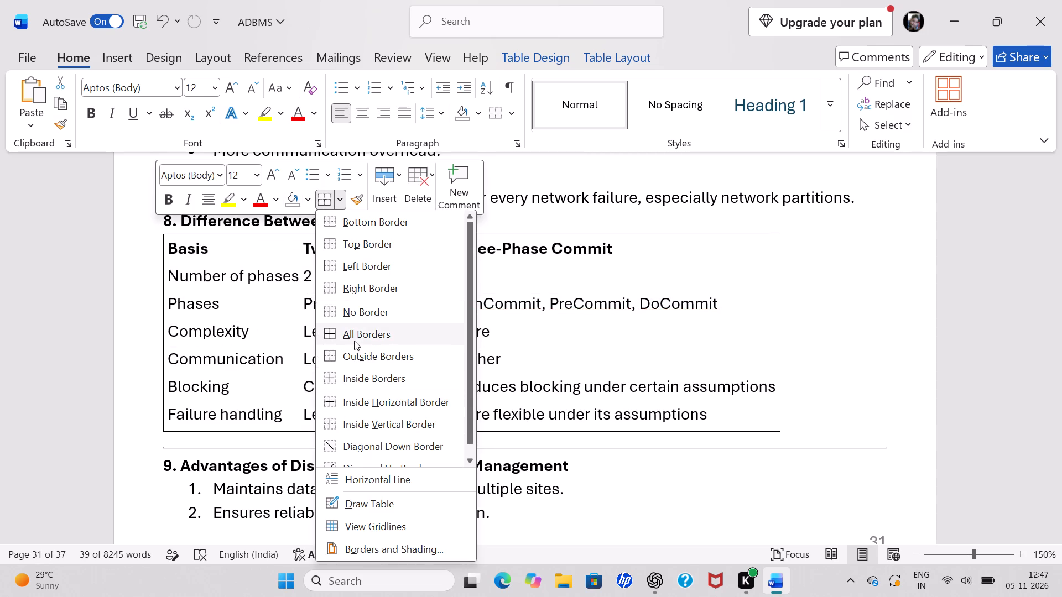
left_click(355, 333)
Delete the "Quick Revision" heading, its Term/Meaning table and the "Important Exam Questions" heading.
scroll(279, 400, "down", 2)
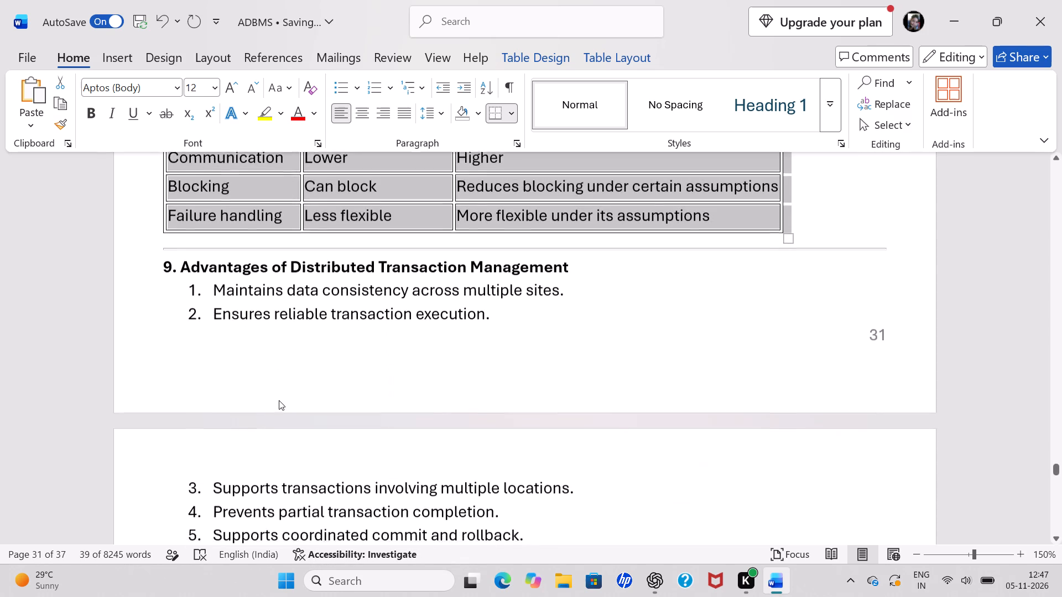
scroll(279, 400, "down", 4)
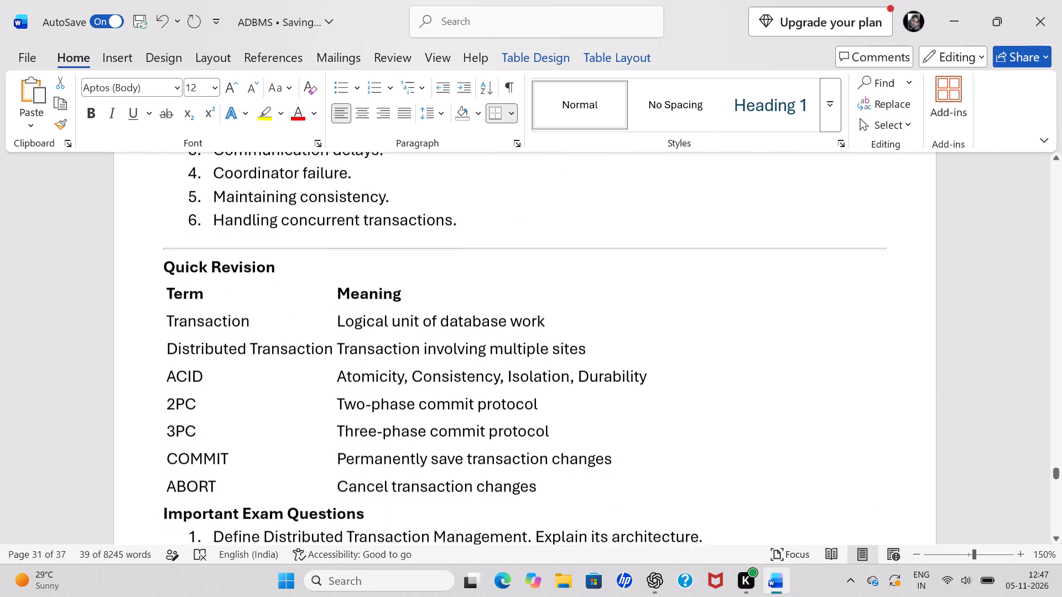
scroll(279, 400, "down", 1)
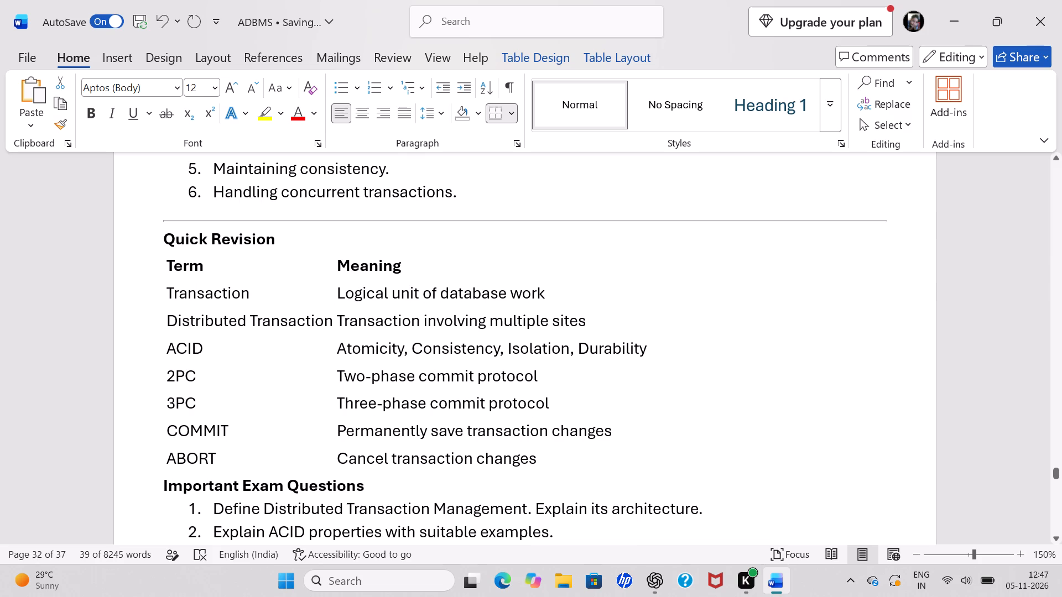
left_click_drag(162, 237, 372, 475)
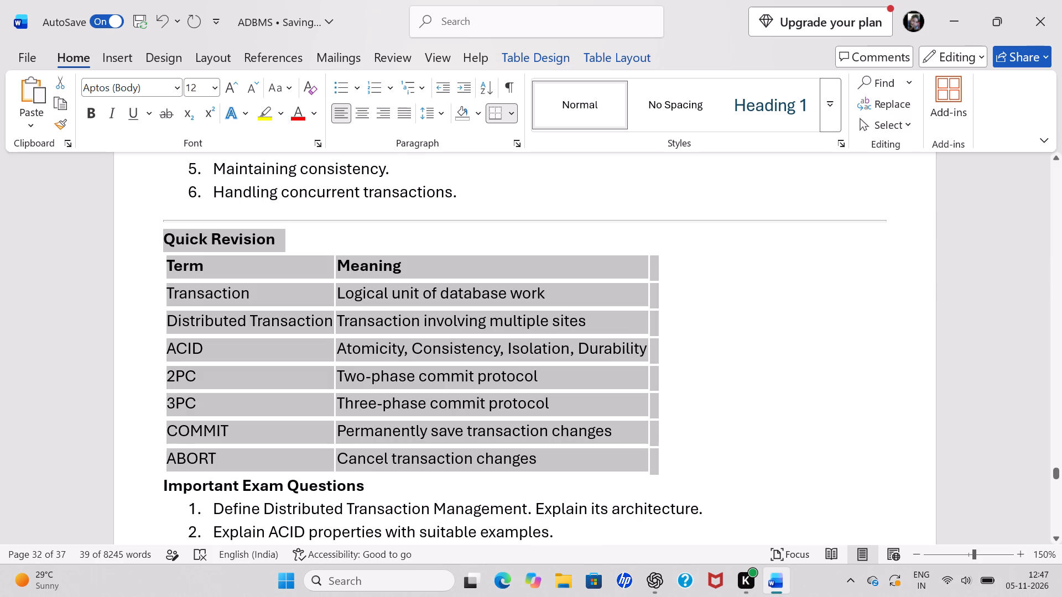
left_click_drag(372, 475, 366, 486)
key("BackSpace")
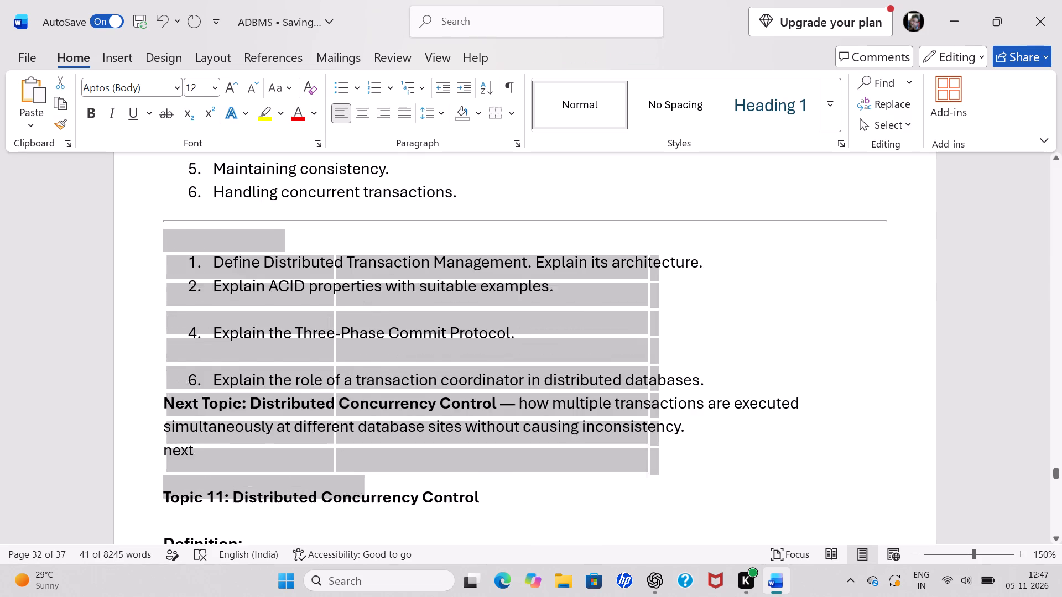
key("BackSpace")
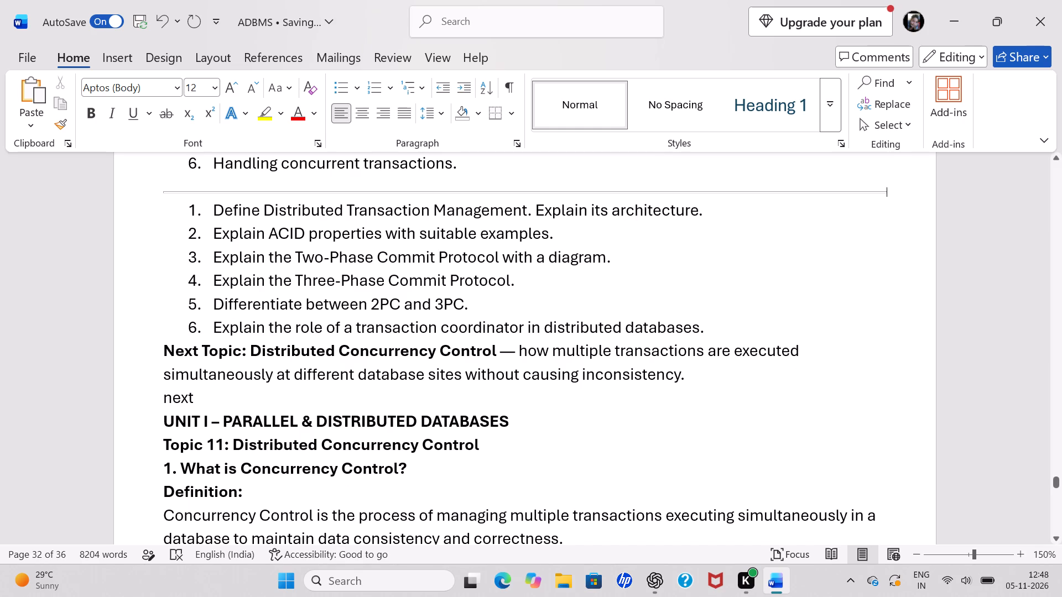
Delete the "Next Topic" paragraph, the "next" line and the "UNIT I – PARALLEL & DISTRIBUTED DATABASES" line above Topic 11.
scroll(260, 312, "down", 1)
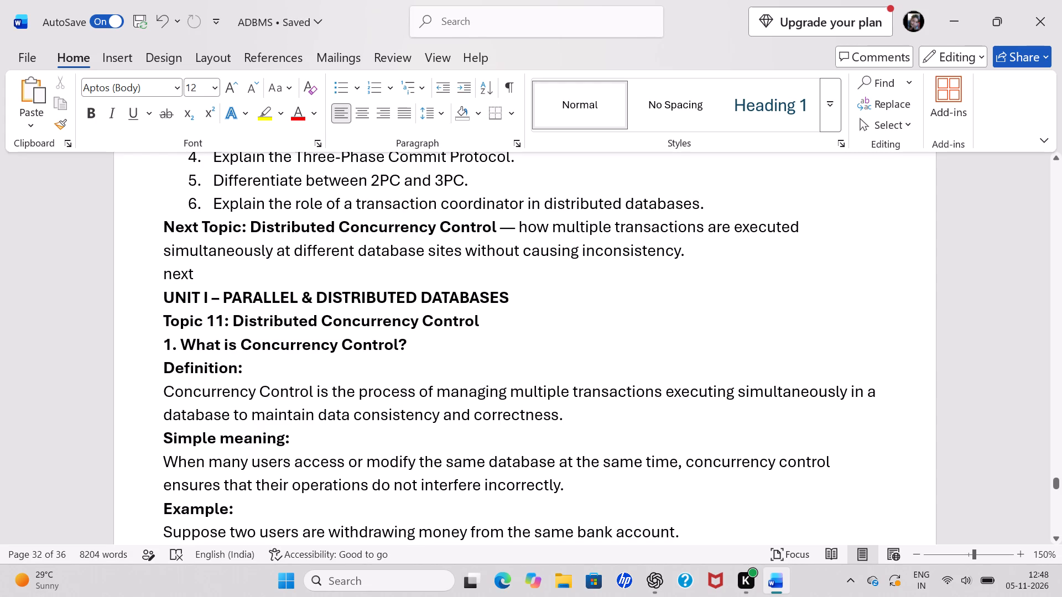
left_click_drag(159, 224, 451, 295)
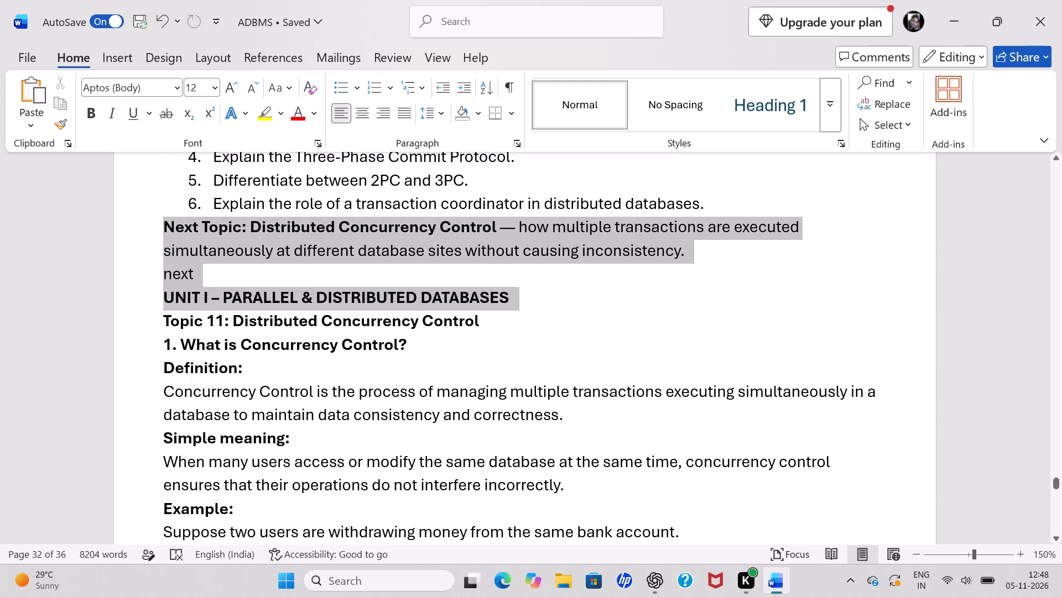
left_click_drag(451, 295, 460, 296)
key("BackSpace")
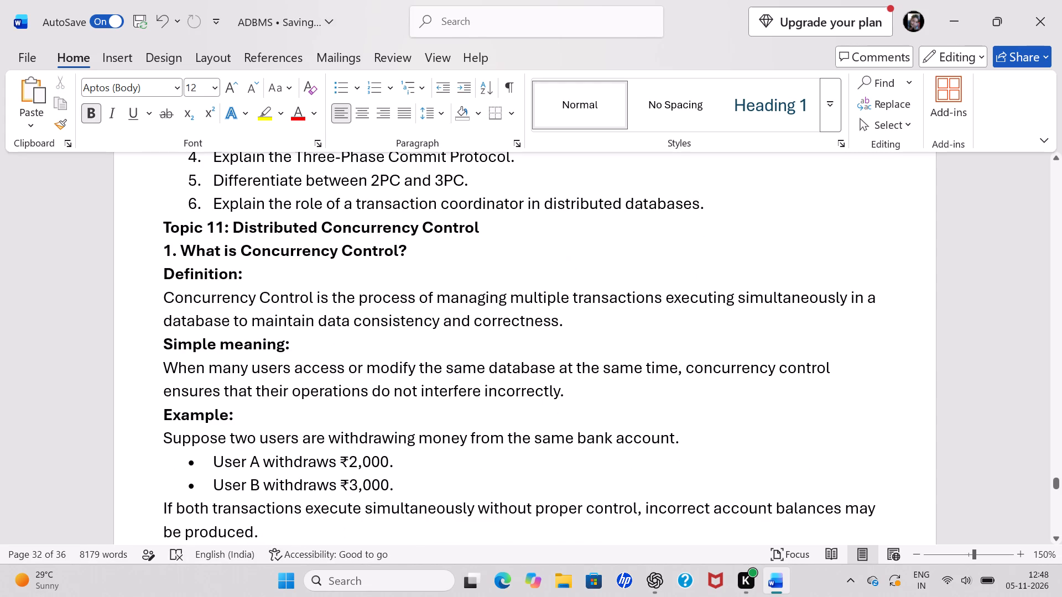
Shorten the heading "1. What is Concurrency Control?" to "Concurrency Control" by removing its number, question words and question mark.
left_click(413, 256)
key("BackSpace")
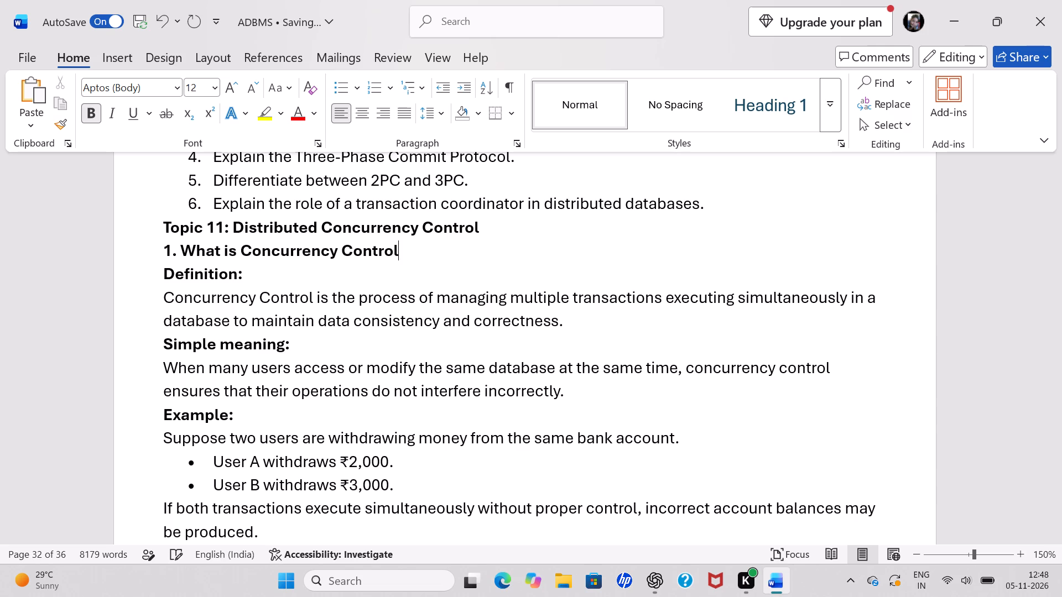
key("Left")
key("Left")
key("Left")
key("Left")
key("Left")
key("Left")
key("Left")
key("Left")
key("Left")
key("Left")
key("Left")
key("Left")
key("Left")
key("Left")
key("Left")
key("Left")
key("Left")
key("Left")
key("Left")
key("Left")
key("BackSpace")
key("BackSpace")
key("BackSpace")
key("BackSpace")
key("BackSpace")
key("BackSpace")
key("BackSpace")
key("BackSpace")
key("BackSpace")
key("BackSpace")
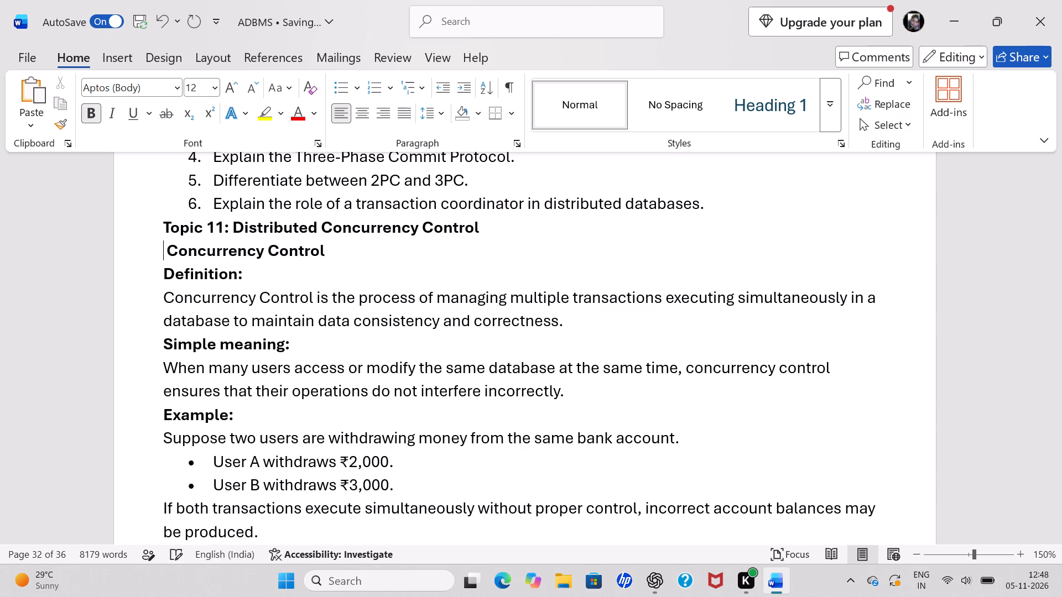
Delete the "Definition:" line beneath the "Concurrency Control" heading.
left_click(312, 275)
key("BackSpace")
key("BackSpace")
key("BackSpace")
key("BackSpace")
key("BackSpace")
key("BackSpace")
key("BackSpace")
key("BackSpace")
key("BackSpace")
key("BackSpace")
key("BackSpace")
key("BackSpace")
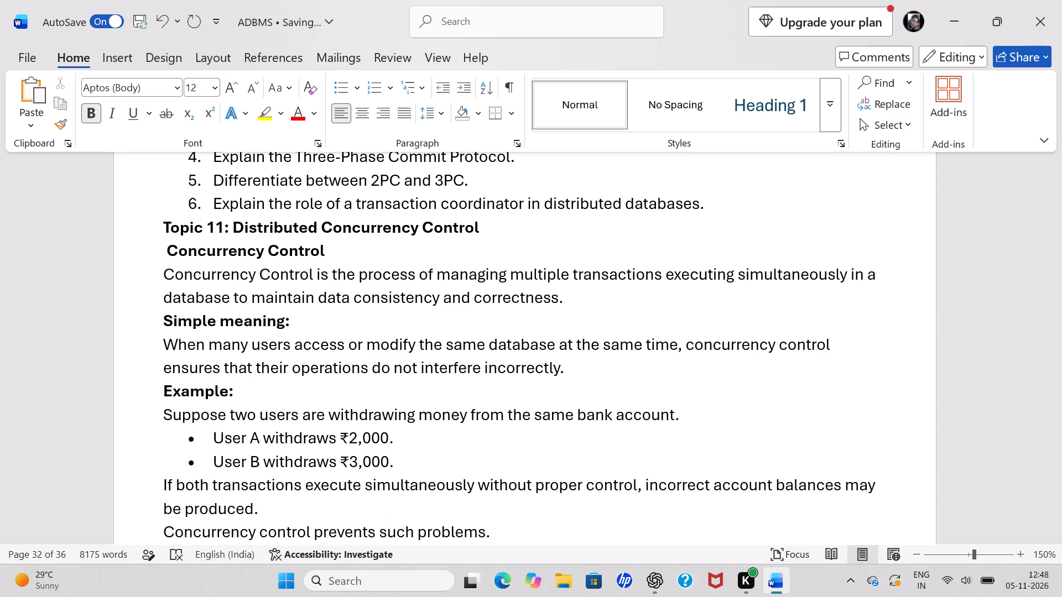
Delete the "Definition:" line under "2. What is Distributed Concurrency Control?".
scroll(312, 275, "down", 1)
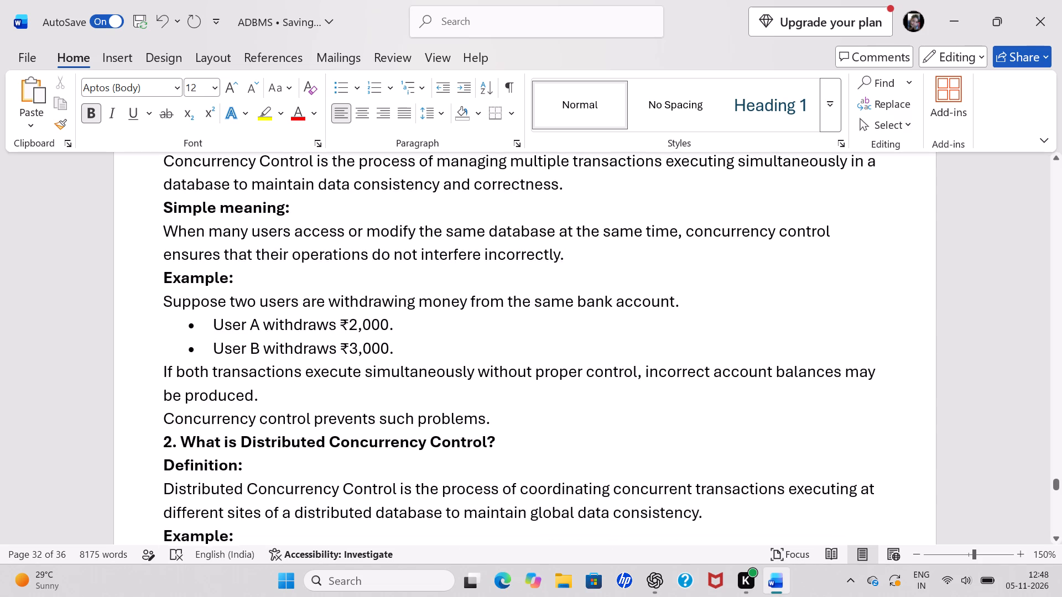
scroll(312, 275, "down", 2)
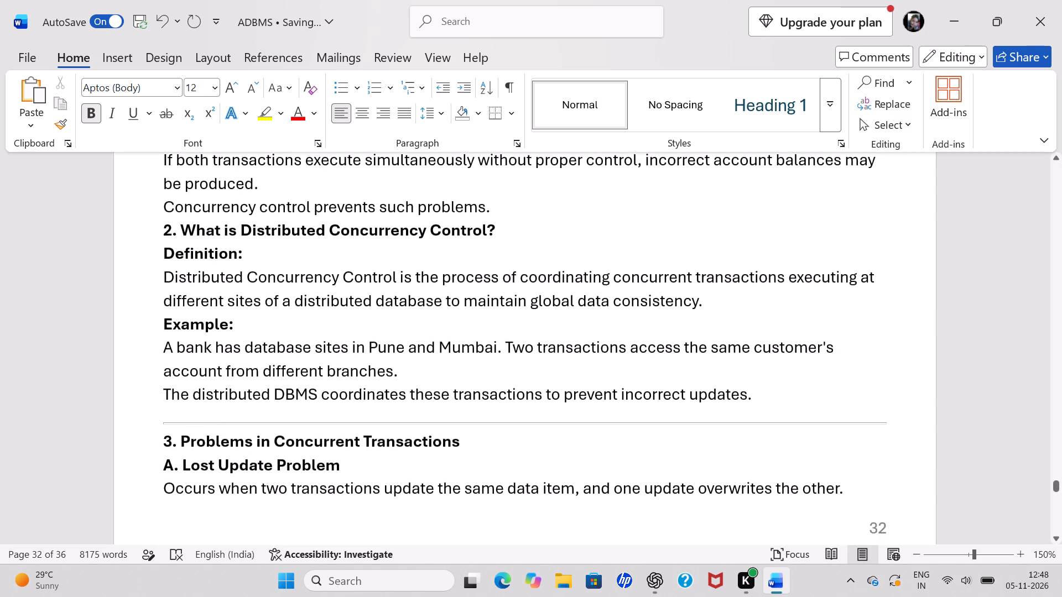
scroll(312, 275, "down", 1)
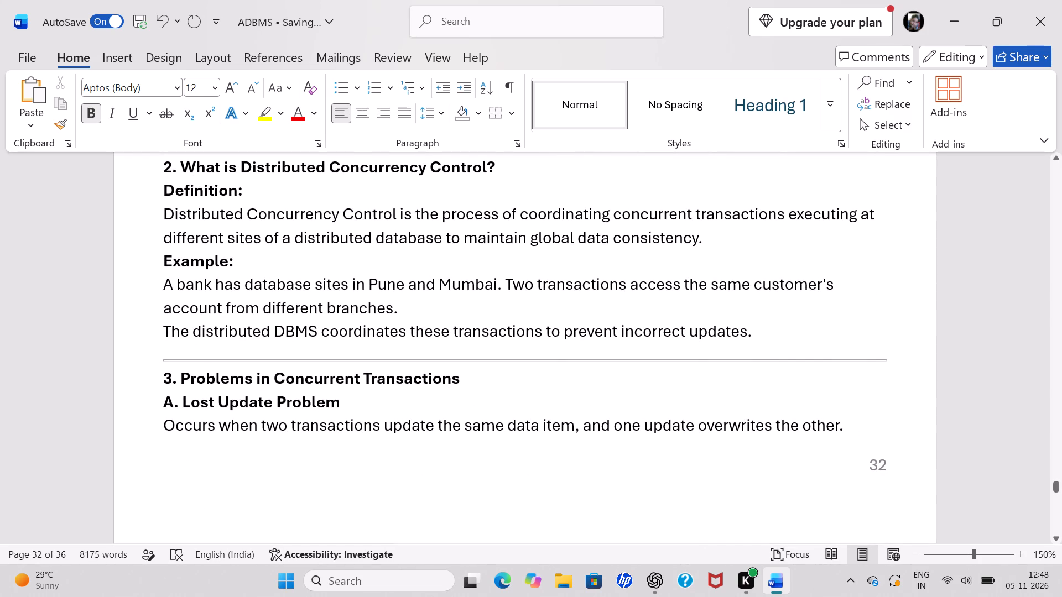
left_click_drag(159, 188, 255, 190)
key("BackSpace")
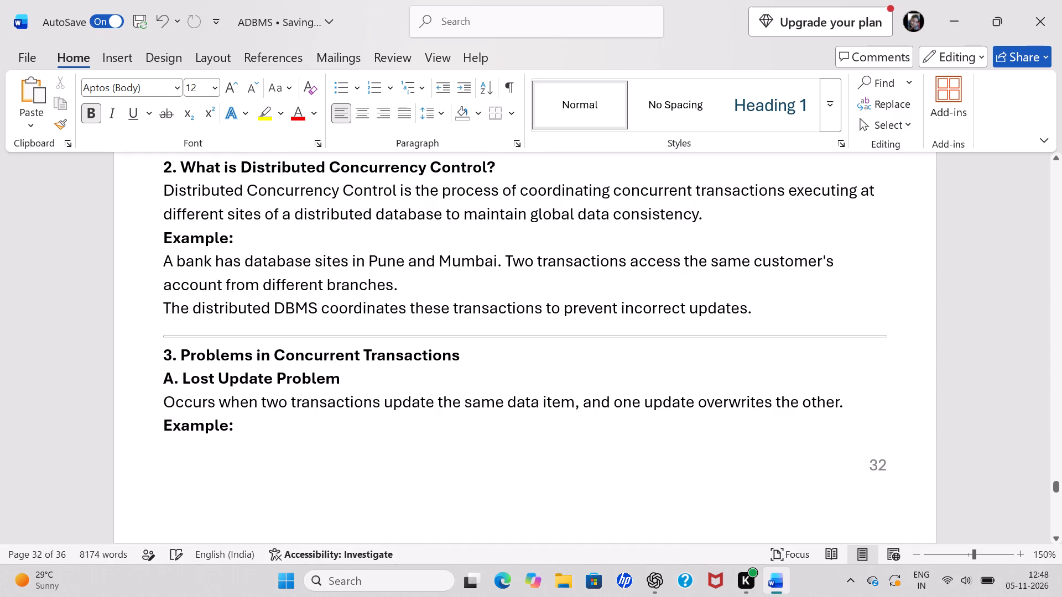
Apply all borders to the Operation / Transaction A / Transaction B table in the Lost Update Problem example.
scroll(255, 190, "down", 3)
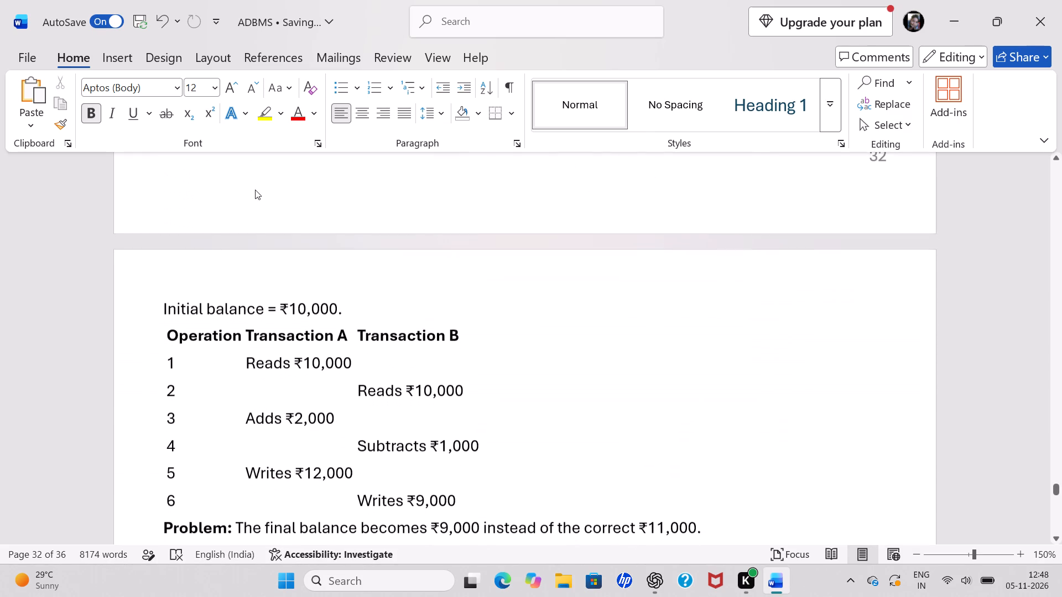
scroll(255, 190, "down", 1)
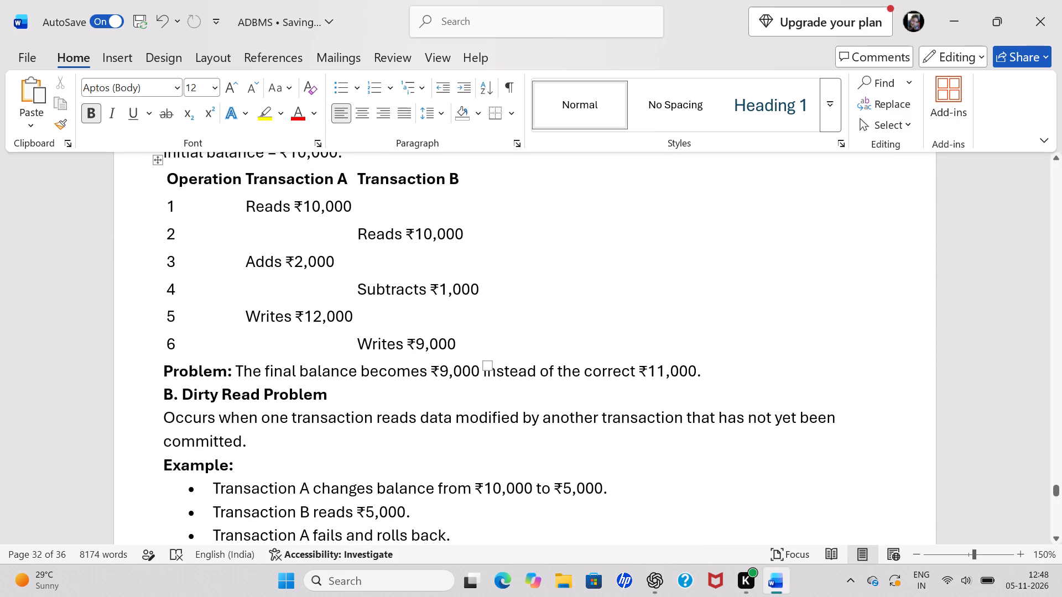
left_click(159, 161)
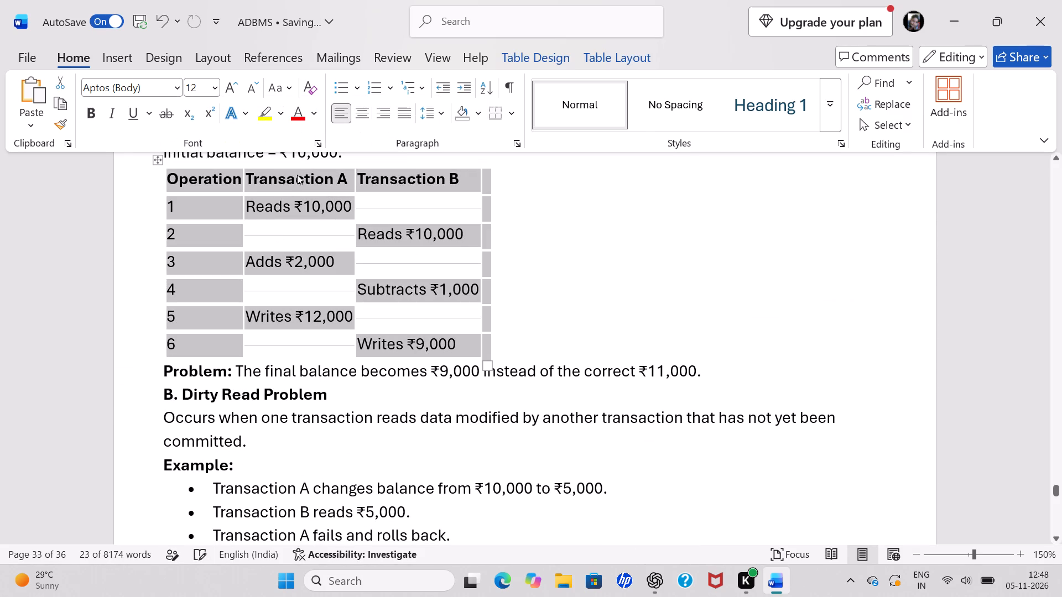
scroll(269, 184, "up", 1)
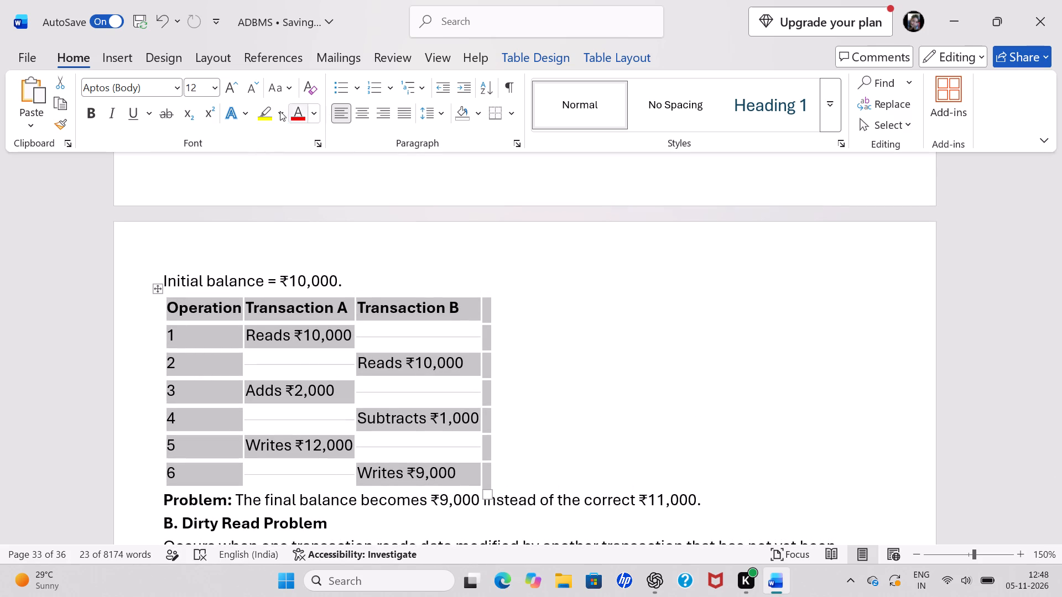
left_click(158, 287)
left_click_drag(350, 263, 363, 395)
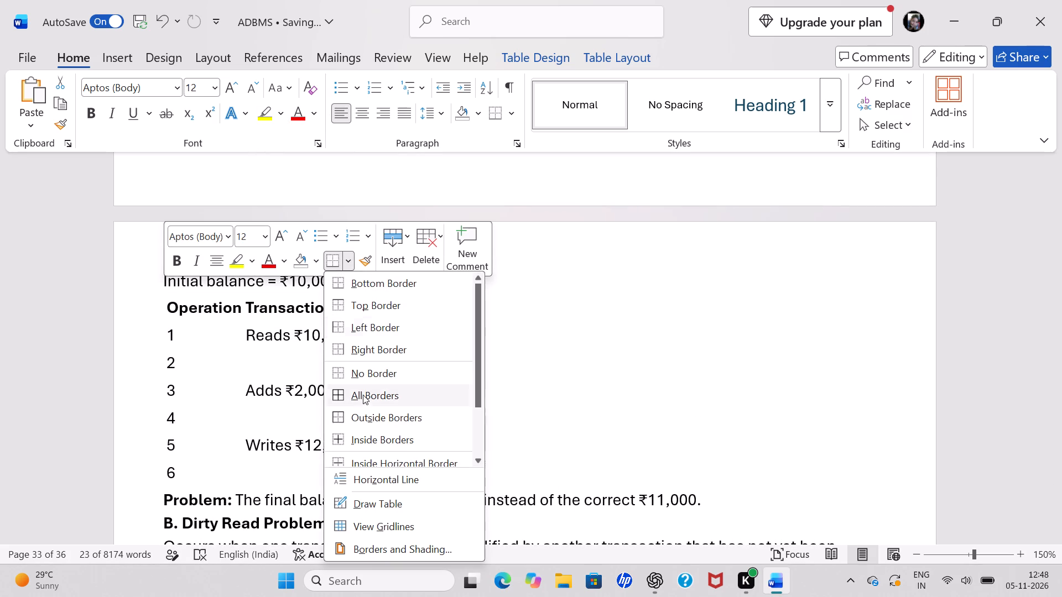
left_click_drag(363, 395, 367, 389)
left_click(367, 389)
Review the notes from the Dirty Read Problem through Distributed Two-Phase Locking (2PL) for remaining items to clean up.
scroll(367, 389, "down", 1)
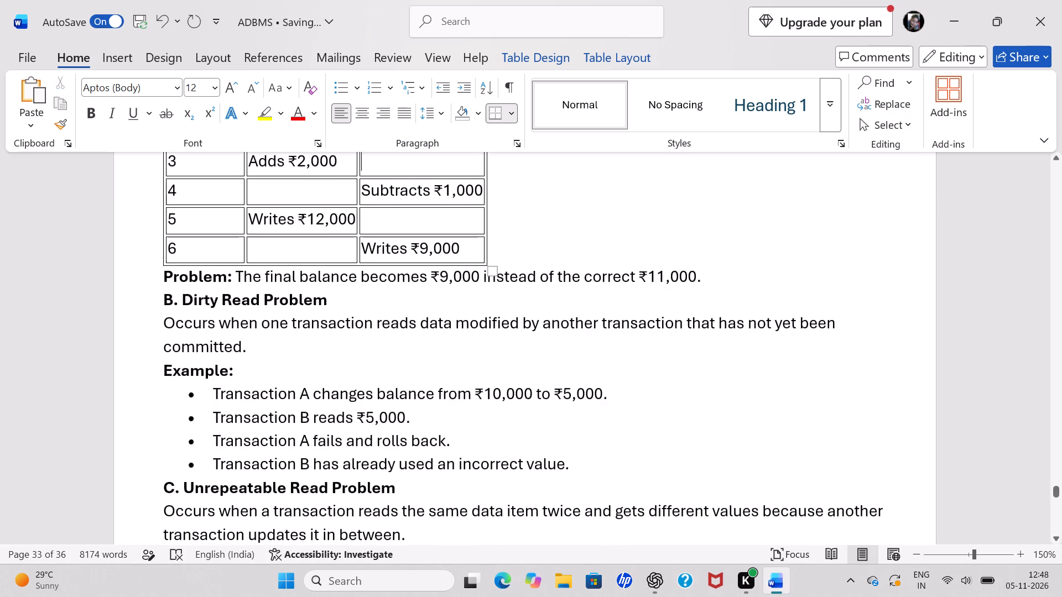
scroll(367, 389, "down", 5)
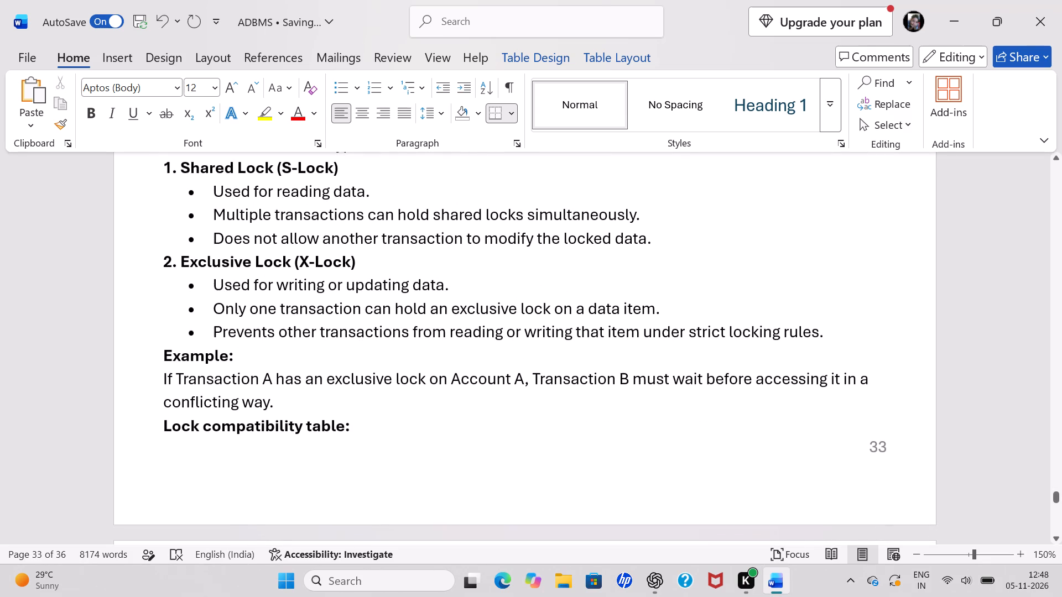
scroll(367, 389, "down", 2)
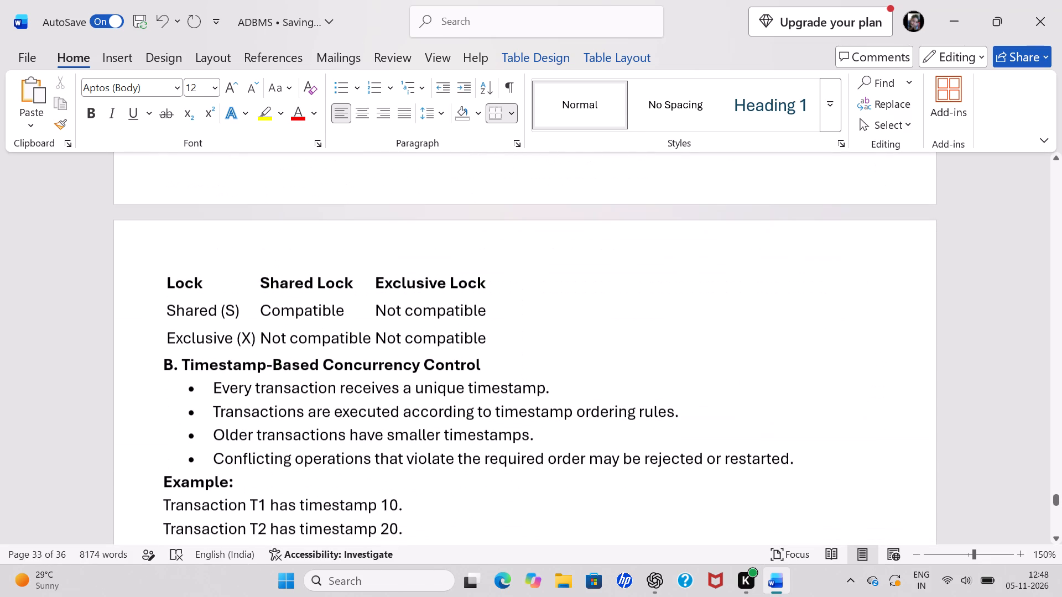
scroll(367, 382, "down", 1)
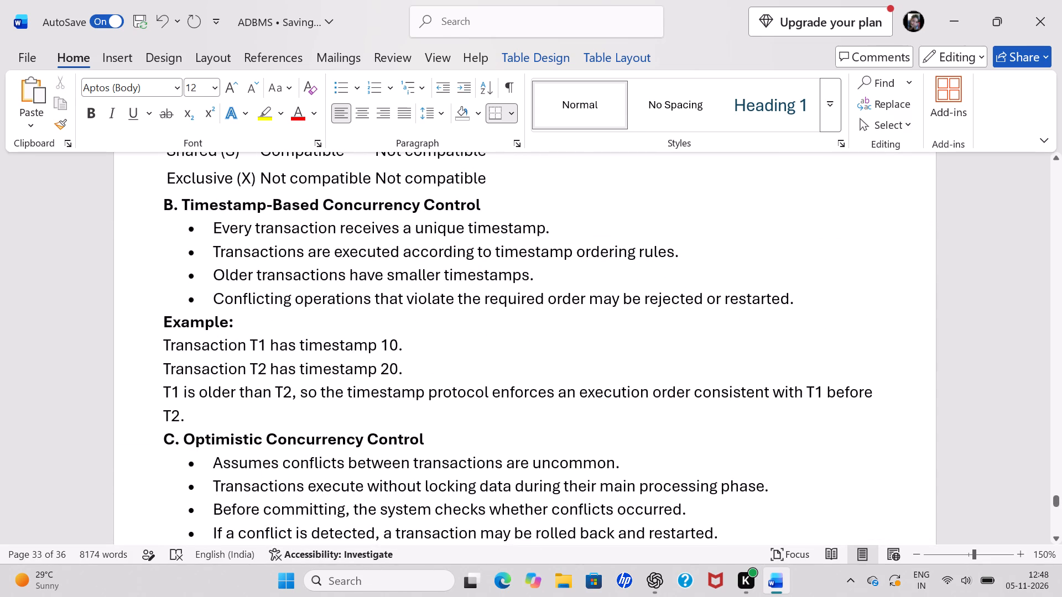
scroll(367, 382, "down", 2)
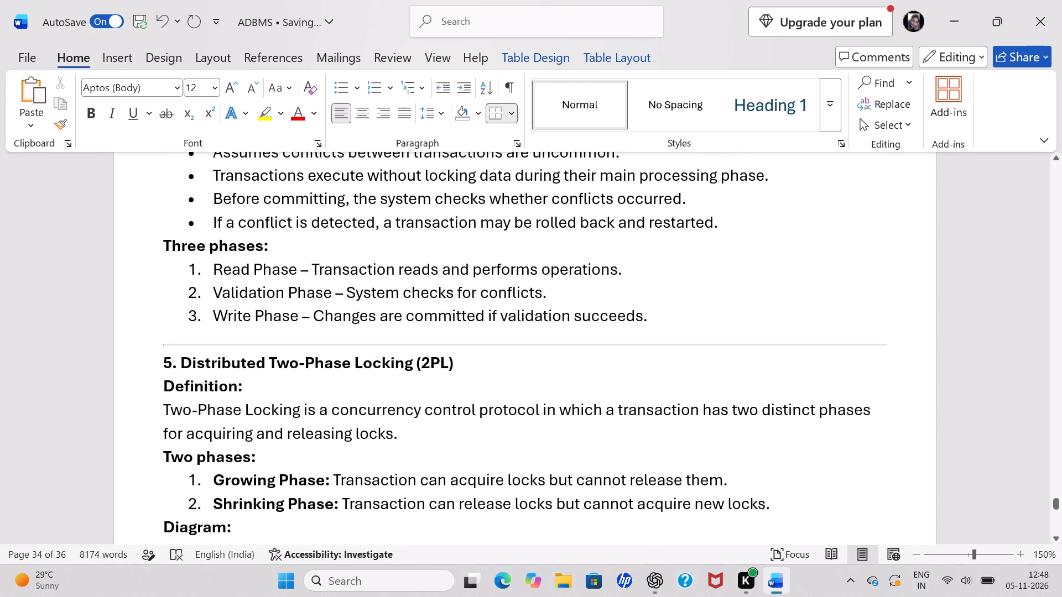
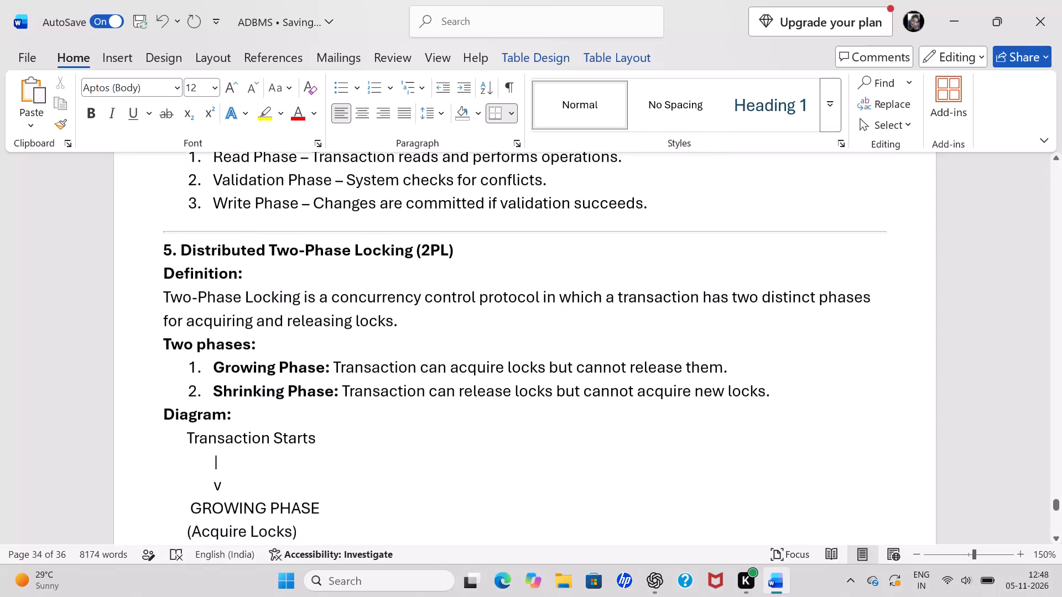
Delete the four vertical-bar connector lines from the Distributed Two-Phase Locking diagram, keeping the "v" arrows.
scroll(367, 382, "down", 2)
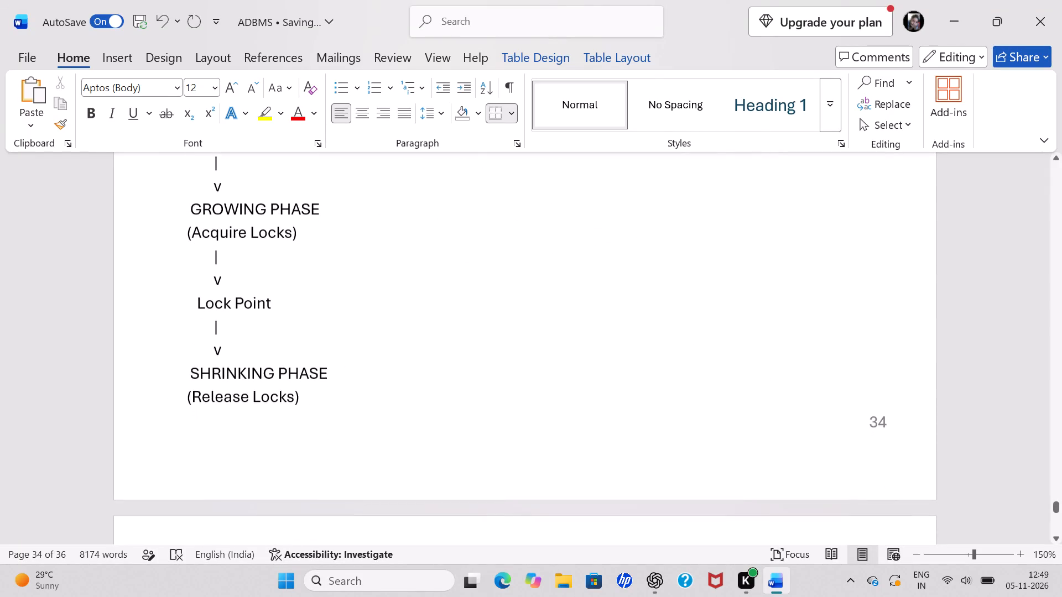
scroll(367, 382, "up", 1)
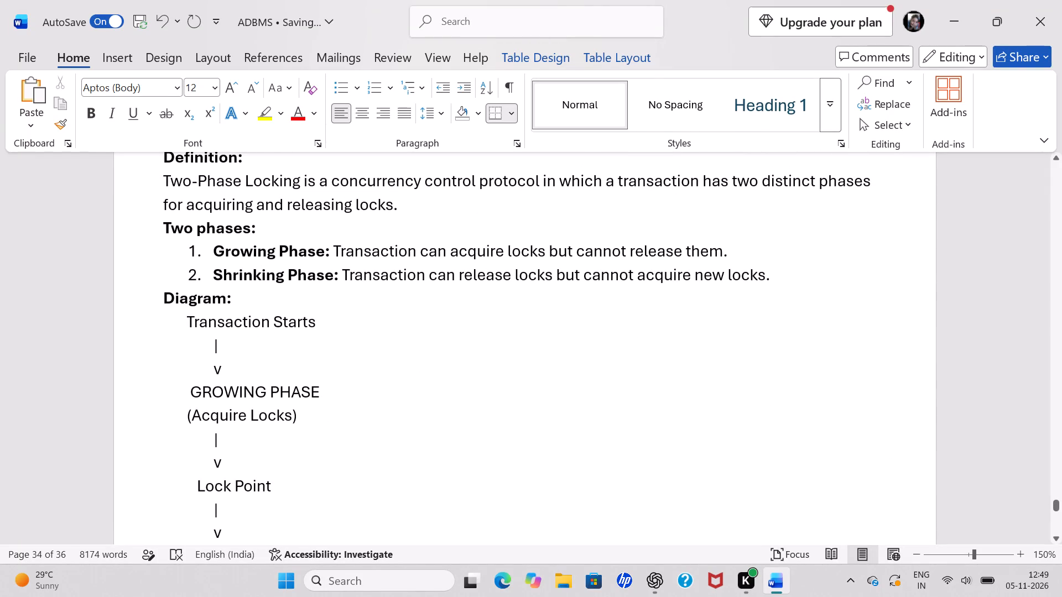
left_click_drag(206, 341, 253, 343)
key("BackSpace")
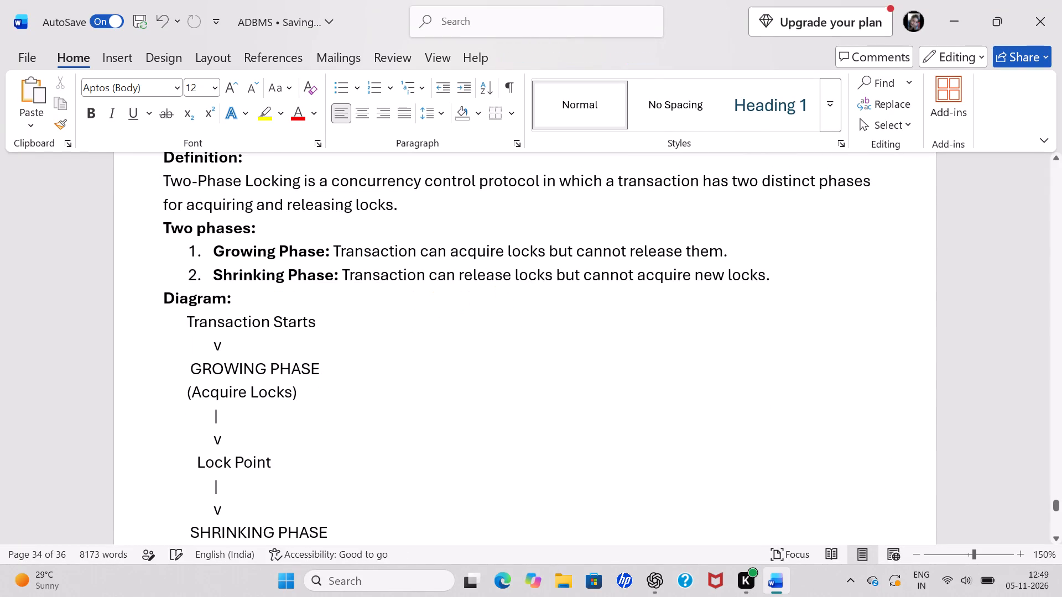
left_click_drag(197, 409, 275, 412)
key("BackSpace")
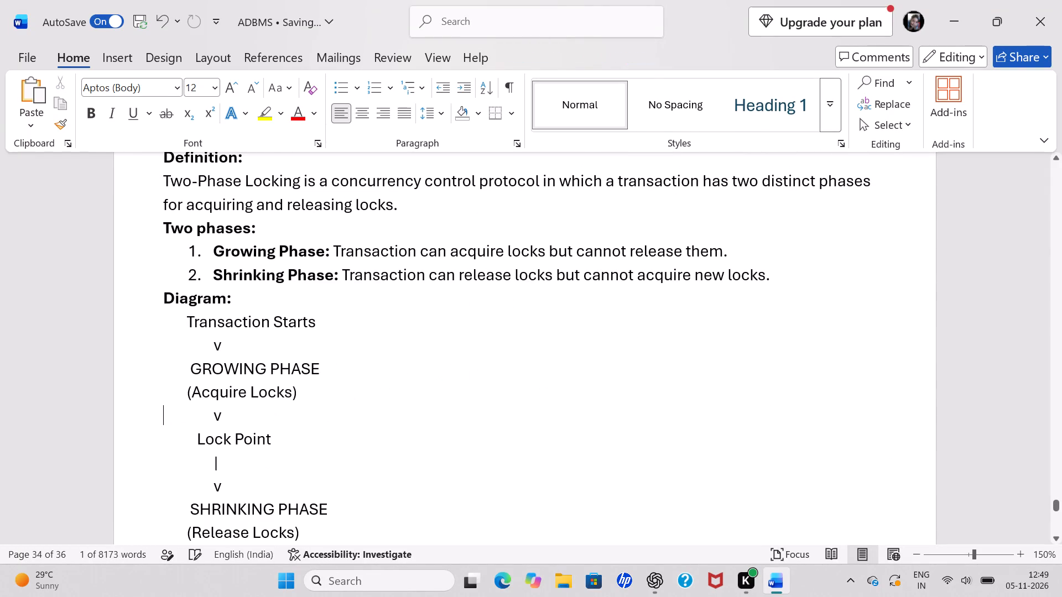
left_click_drag(193, 455, 257, 458)
key("BackSpace")
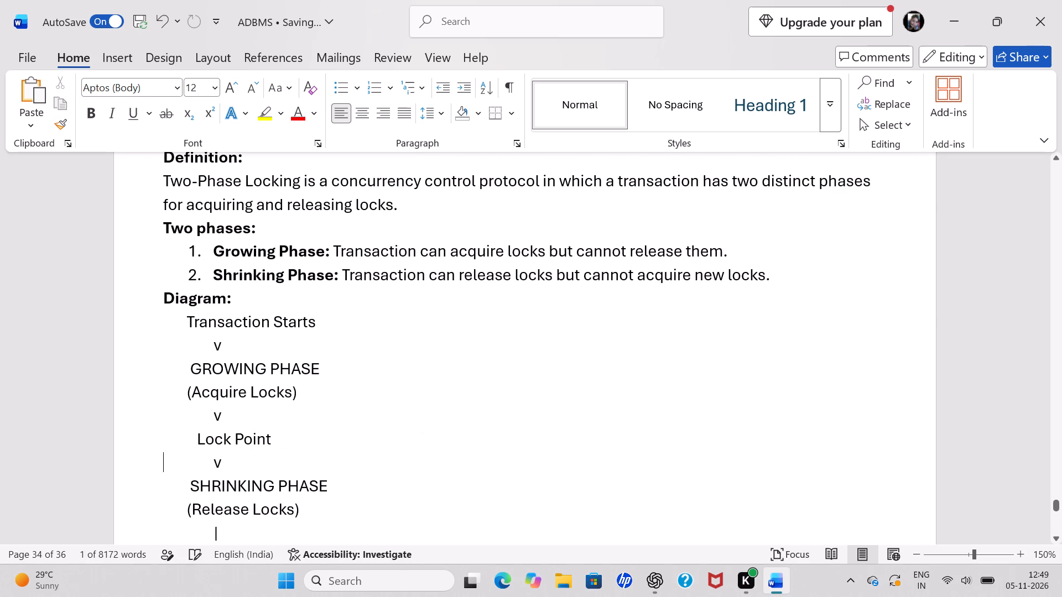
scroll(257, 458, "down", 1)
left_click_drag(194, 337, 263, 335)
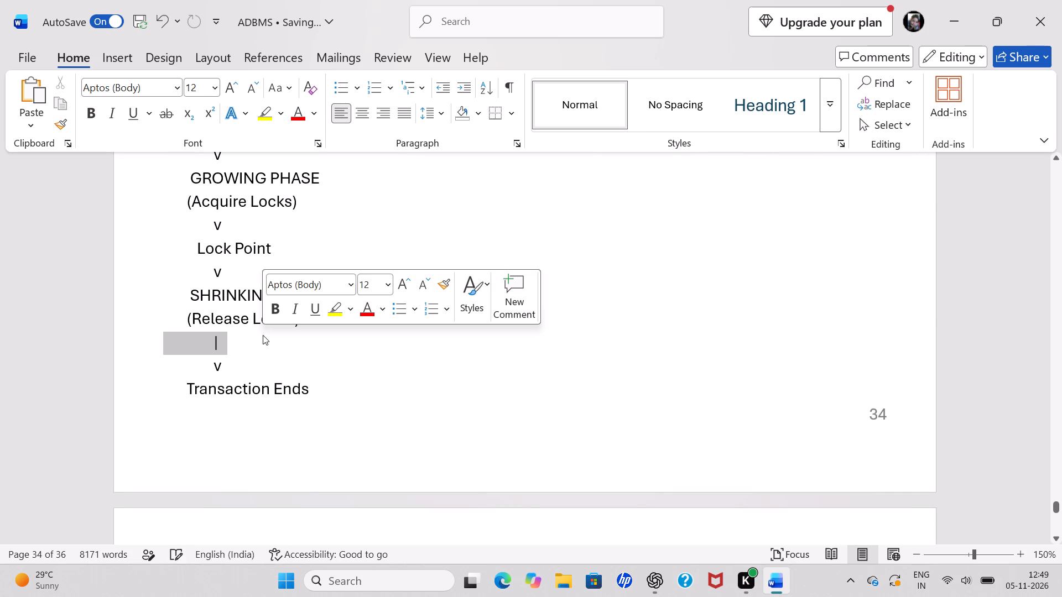
key("BackSpace")
Review the notes from the Transaction T1 example through Distributed Deadlock, Advantages and Challenges to the Quick Revision table.
scroll(263, 335, "down", 2)
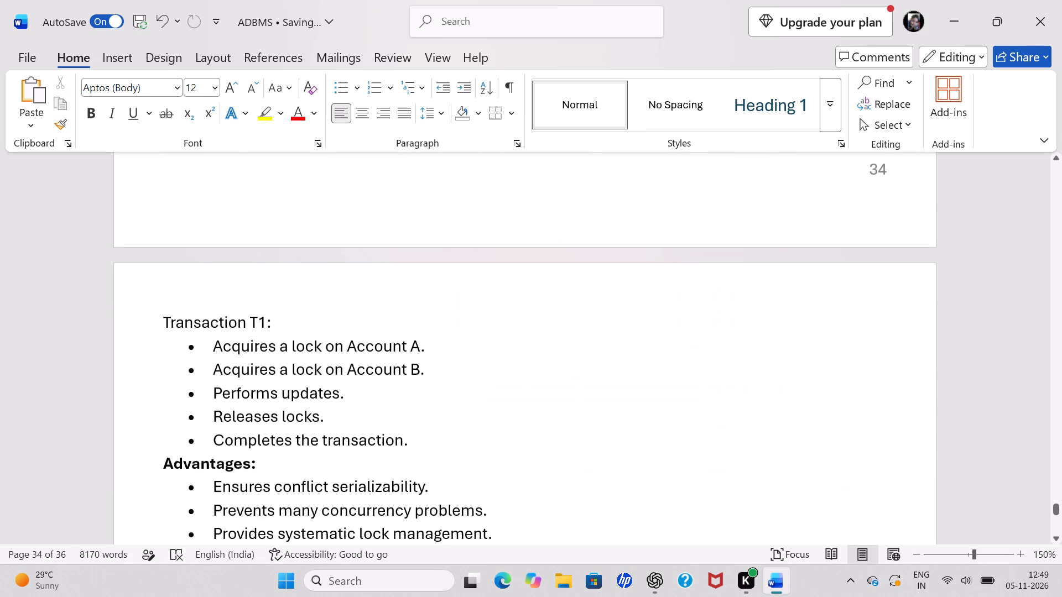
scroll(263, 335, "down", 5)
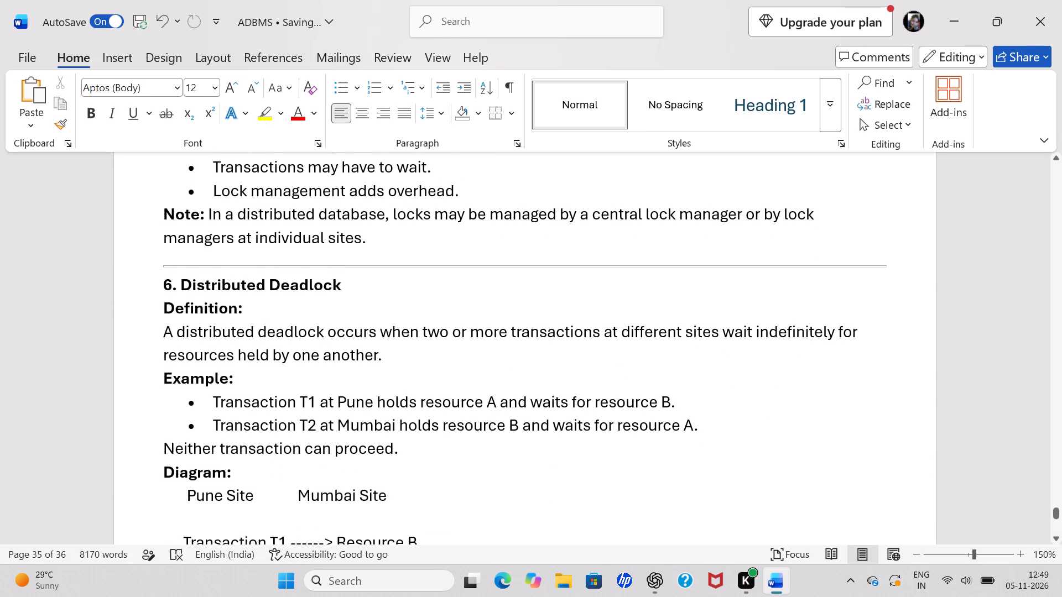
scroll(263, 335, "down", 3)
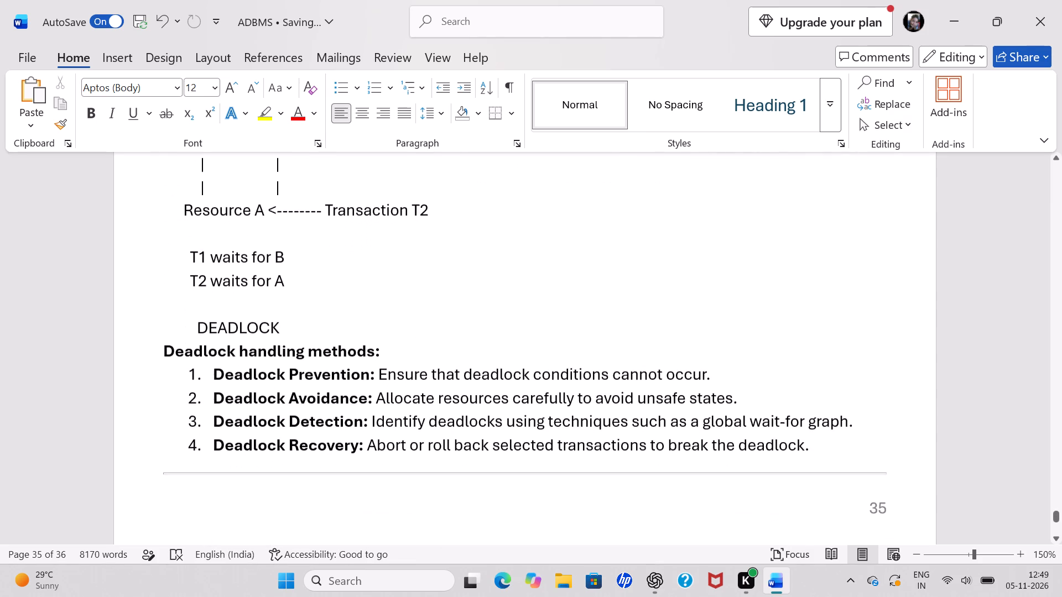
scroll(263, 335, "down", 3)
scroll(263, 335, "up", 1)
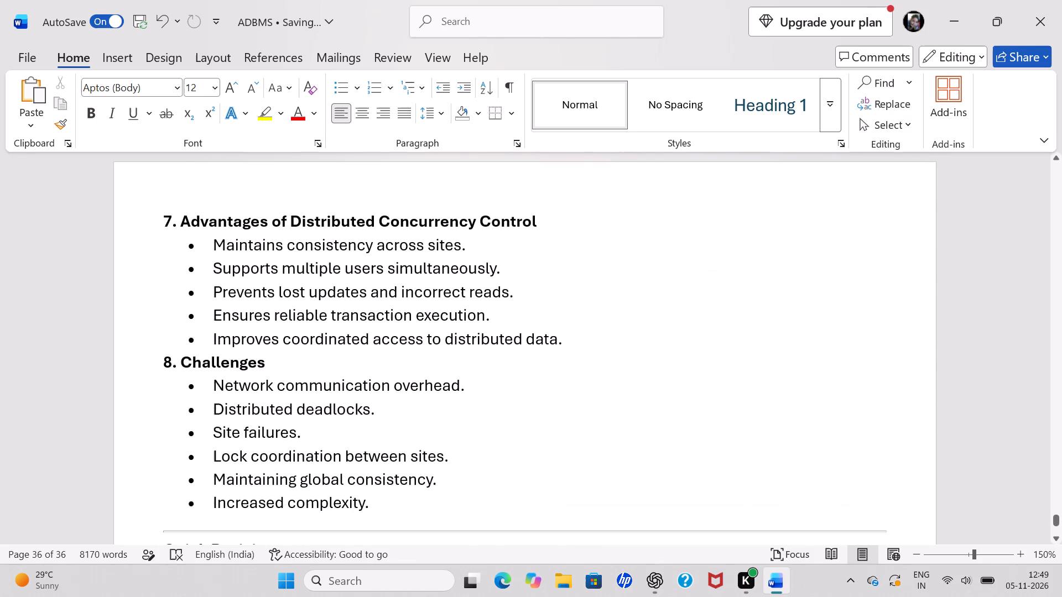
scroll(263, 335, "up", 3)
scroll(263, 335, "down", 3)
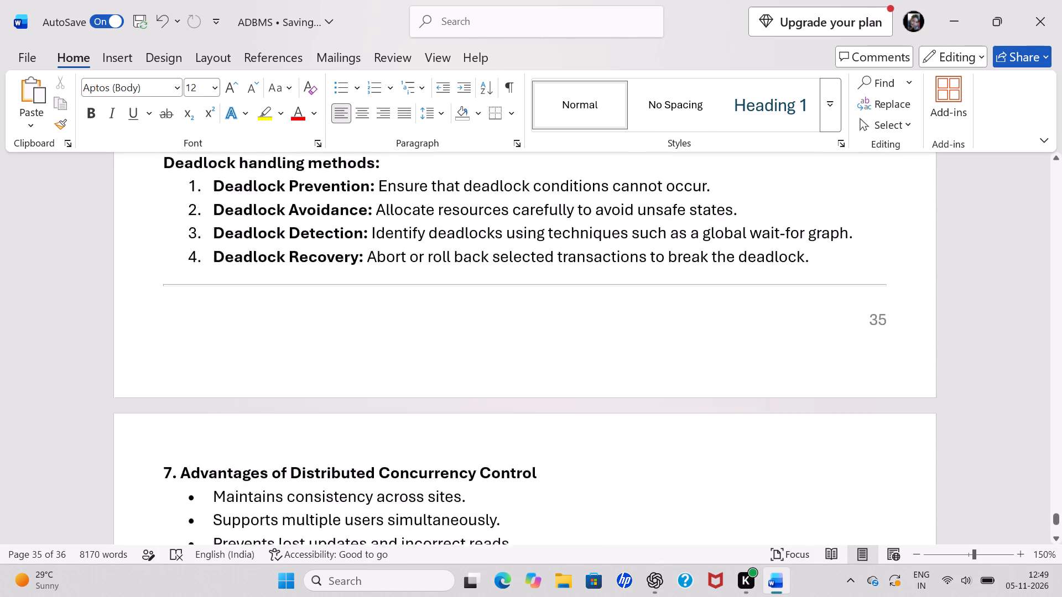
scroll(265, 319, "down", 2)
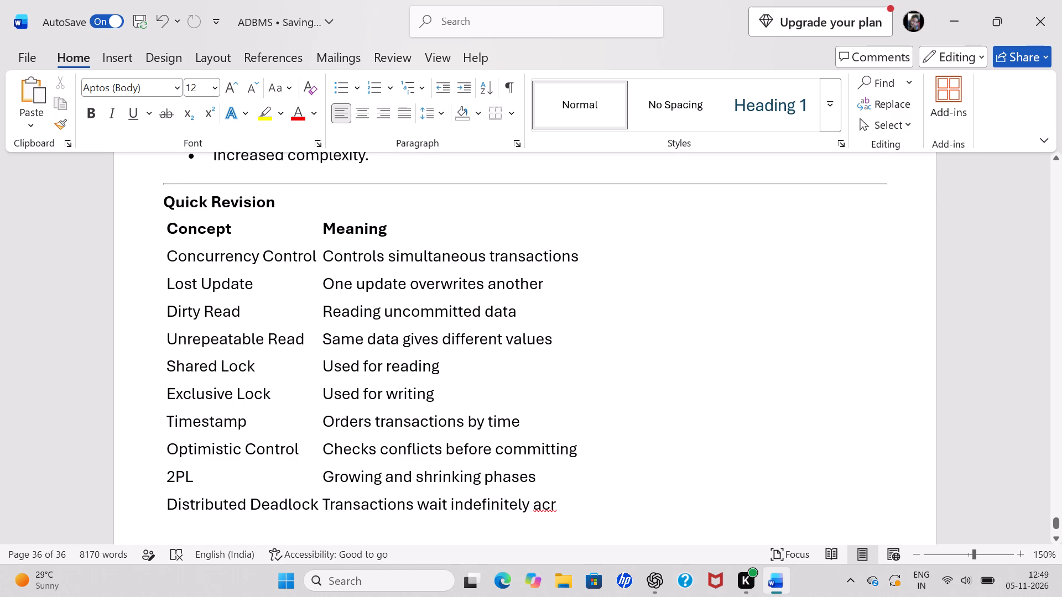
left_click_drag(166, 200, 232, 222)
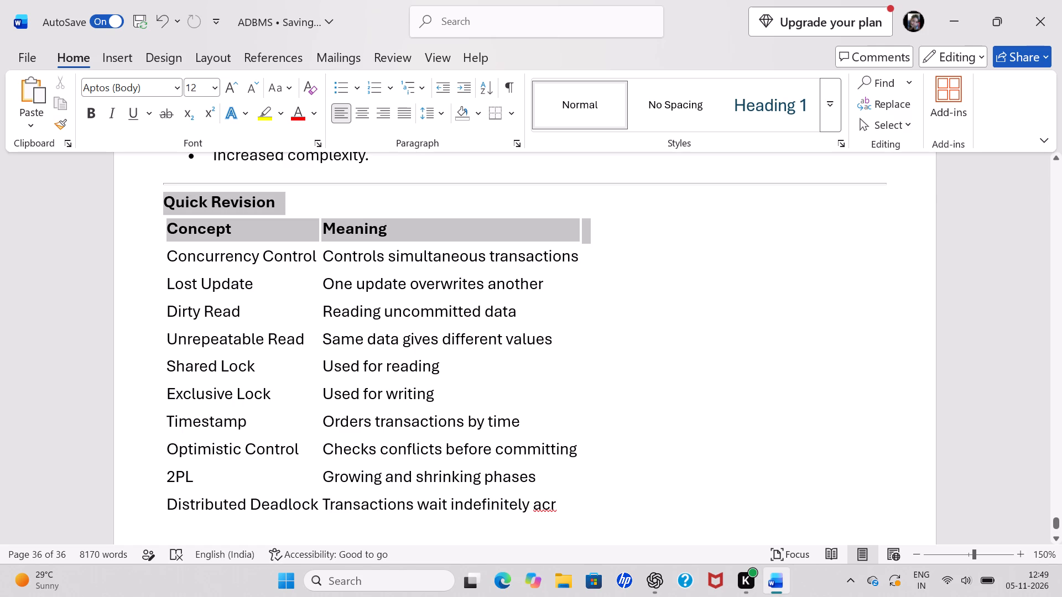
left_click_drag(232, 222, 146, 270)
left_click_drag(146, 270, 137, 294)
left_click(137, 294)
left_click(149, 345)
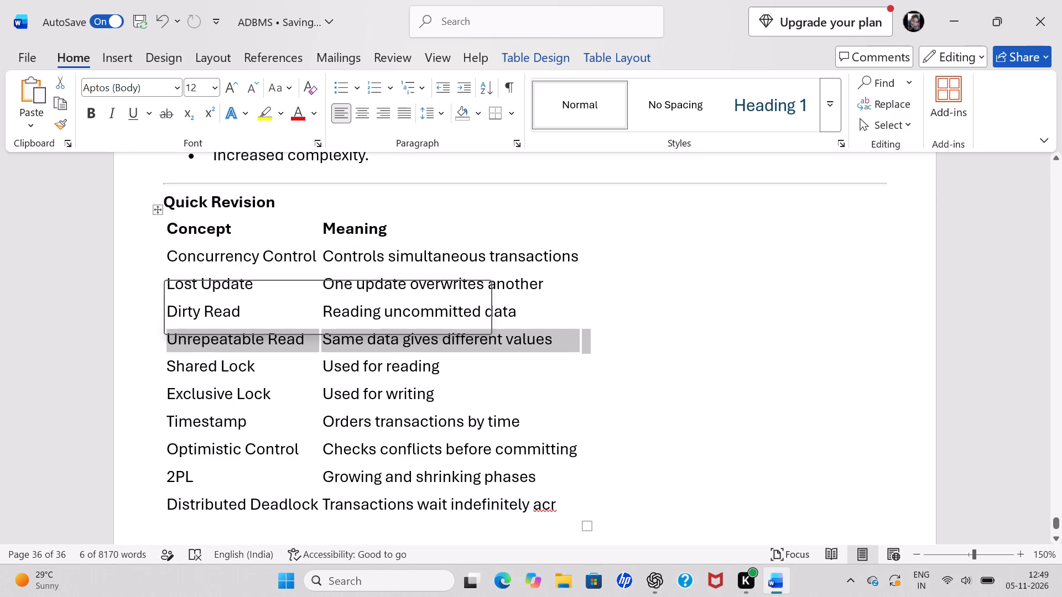
Examine the end of the document around the Quick Revision table and the Advantages and Challenges lists.
scroll(209, 425, "down", 2)
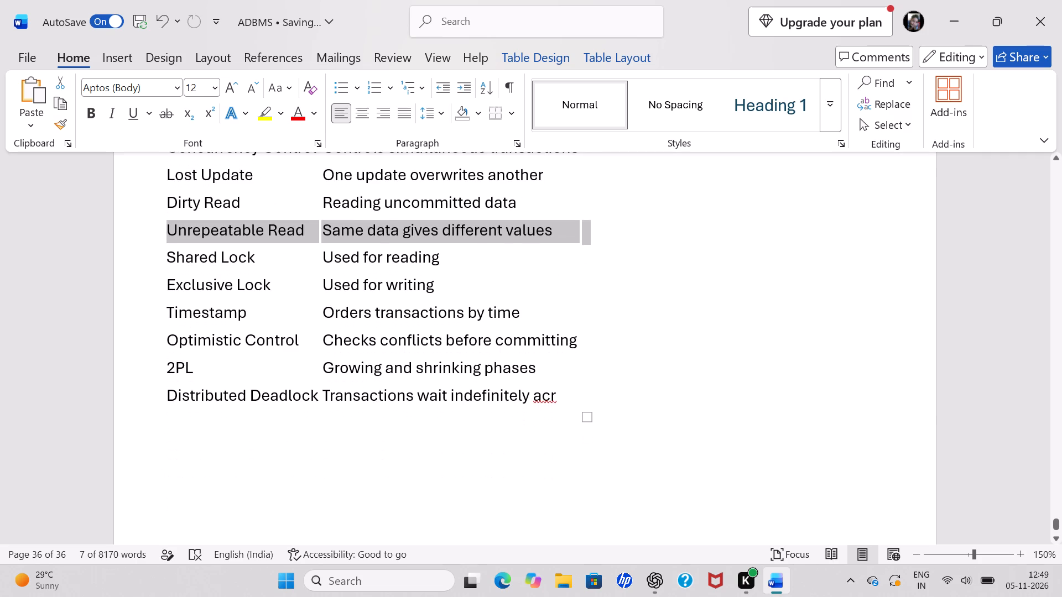
scroll(209, 425, "down", 4)
scroll(209, 425, "up", 5)
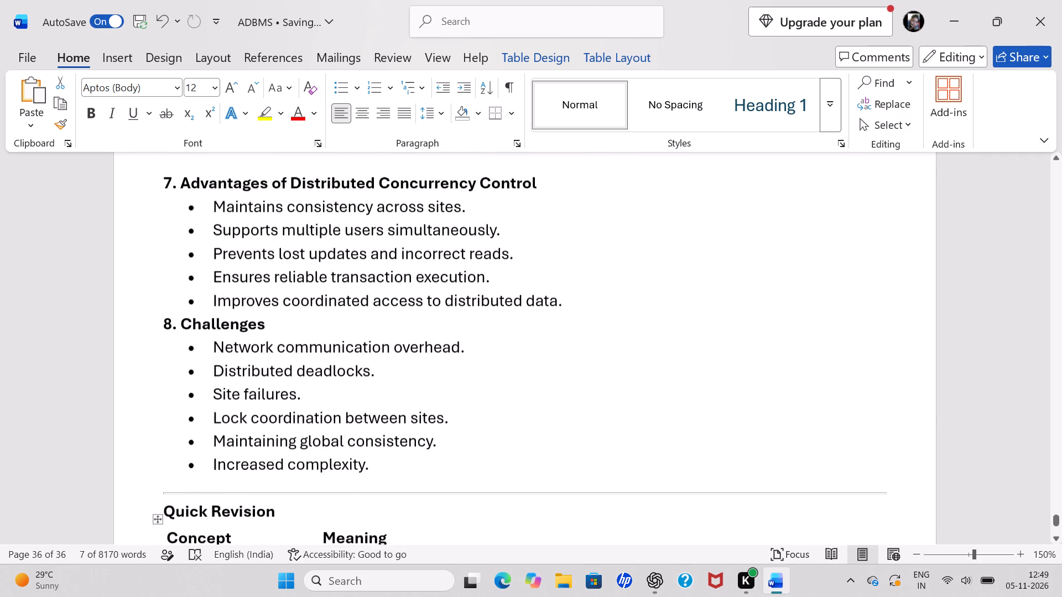
scroll(209, 425, "down", 2)
scroll(195, 387, "up", 1)
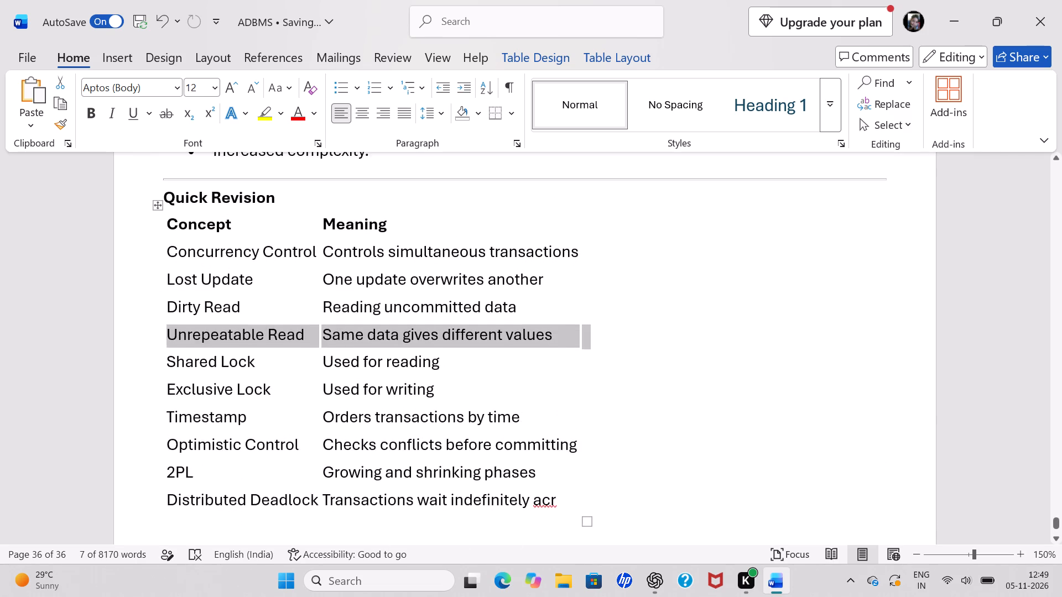
scroll(195, 387, "up", 1)
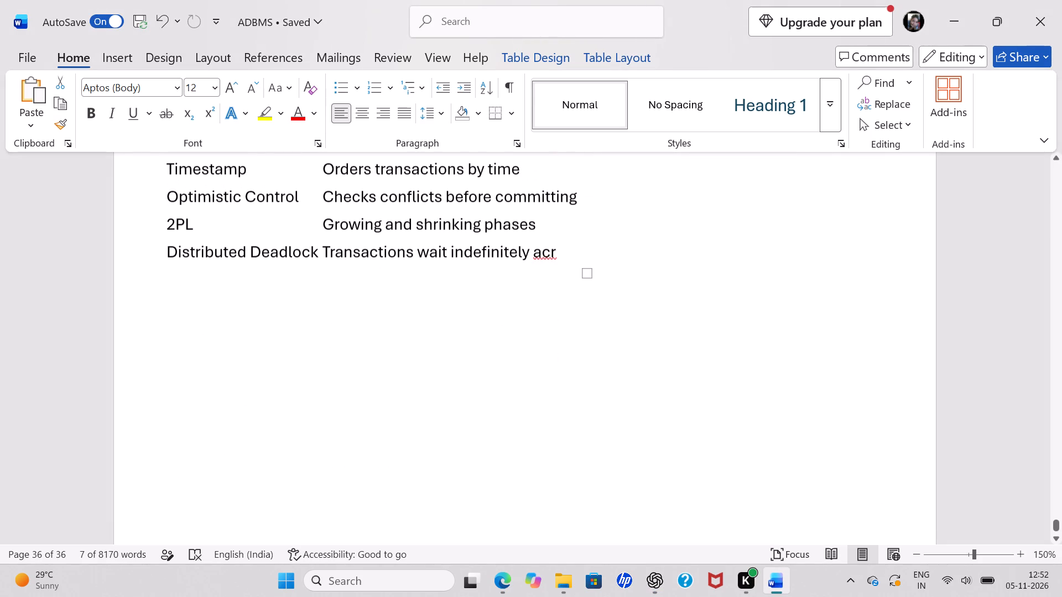
left_click(164, 316)
key("ctrl+v")
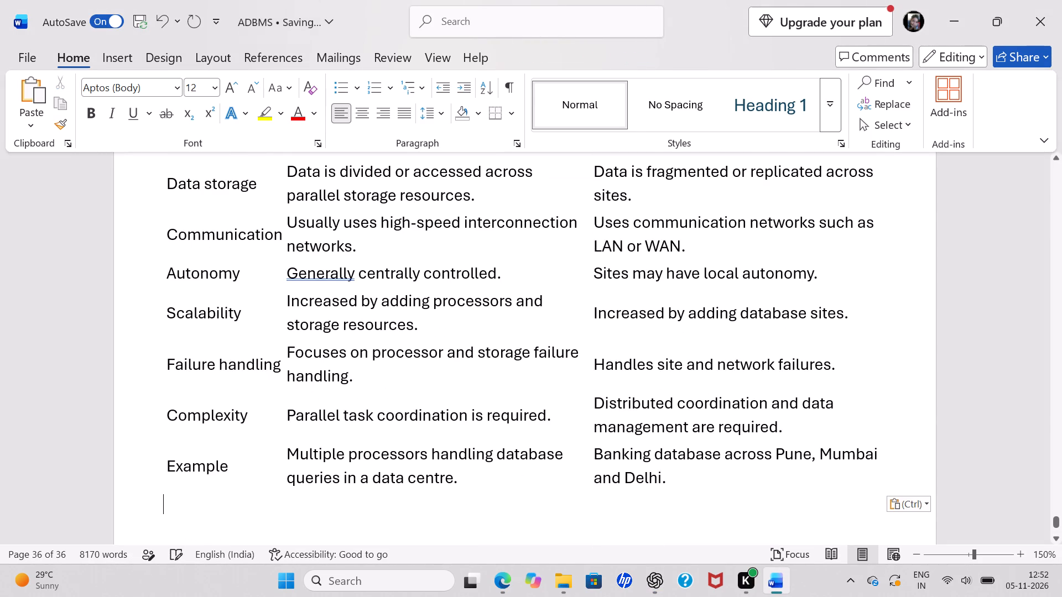
Review the pasted comparison table, architecture definitions and diagrams, and the distributed deadlock section before them.
scroll(164, 316, "up", 2)
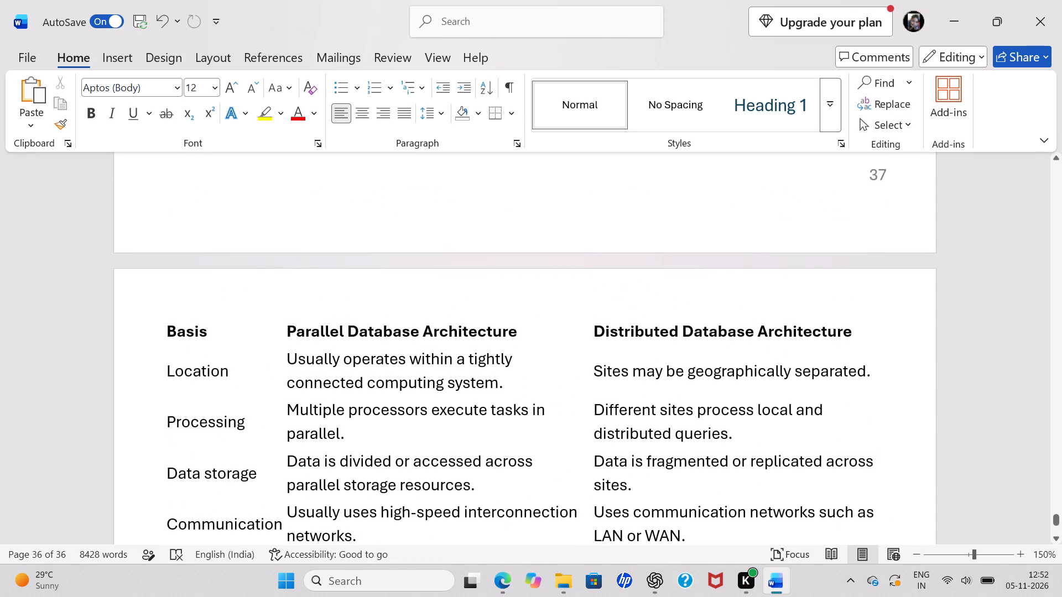
scroll(180, 300, "up", 2)
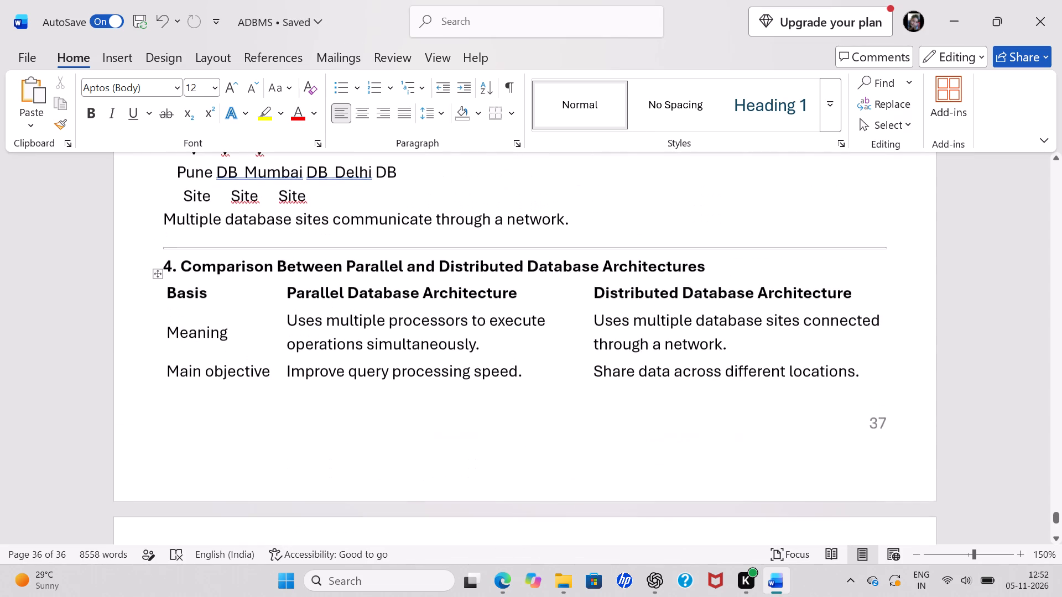
scroll(179, 286, "up", 1)
scroll(159, 355, "up", 5)
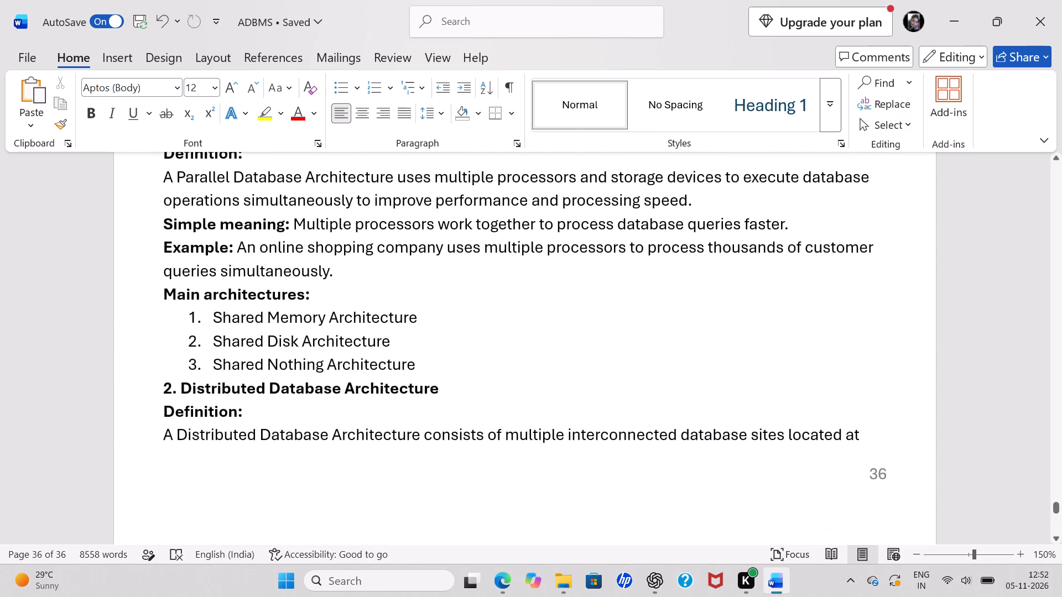
scroll(159, 355, "down", 4)
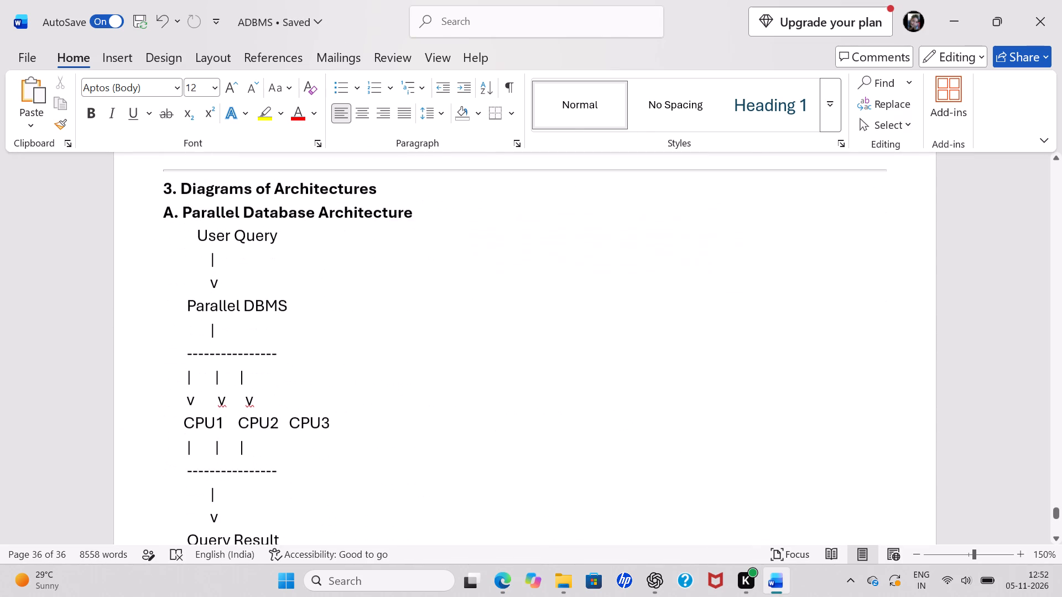
scroll(159, 355, "up", 10)
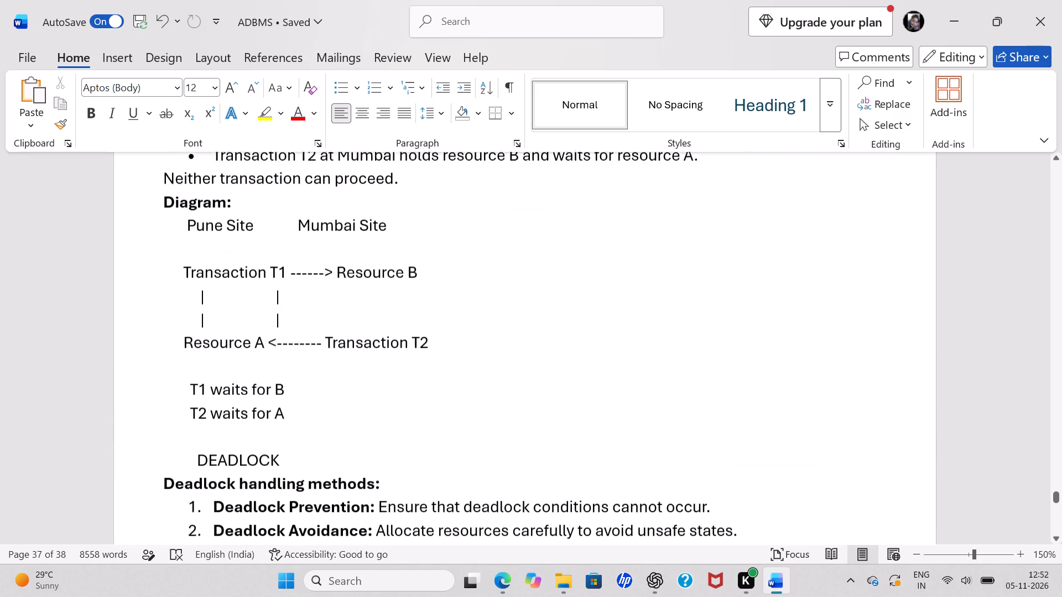
scroll(159, 355, "down", 1)
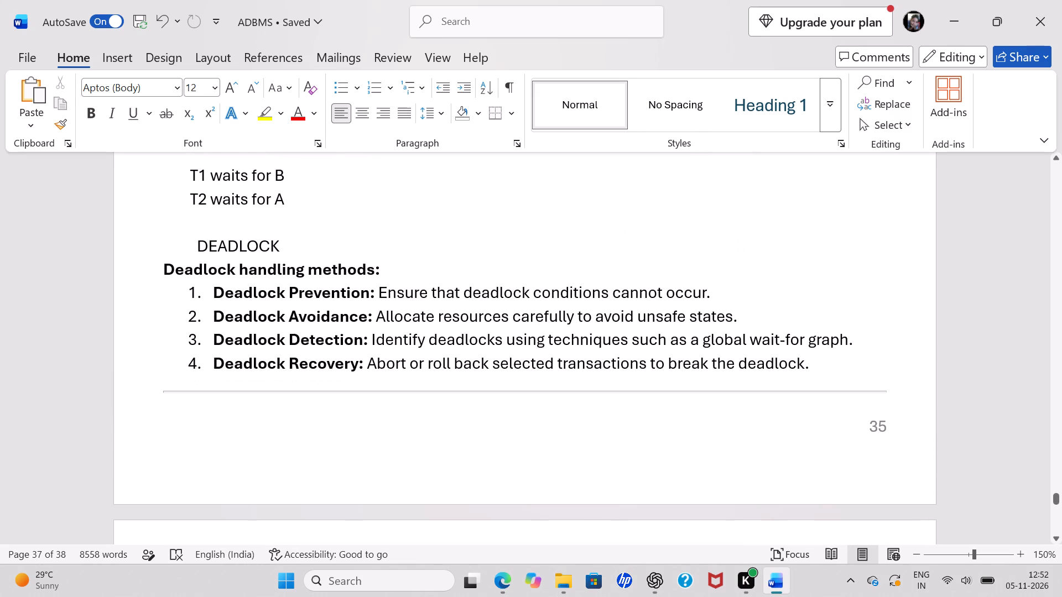
Delete the Quick Revision heading and its Concept/Meaning table above the Topic 13 heading.
scroll(159, 355, "down", 1)
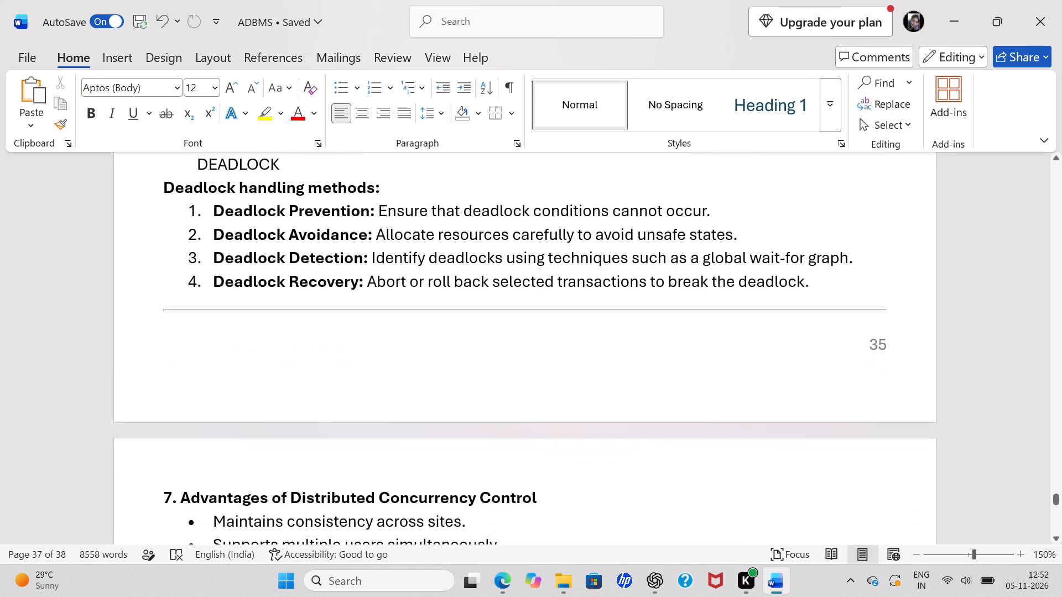
scroll(159, 355, "down", 2)
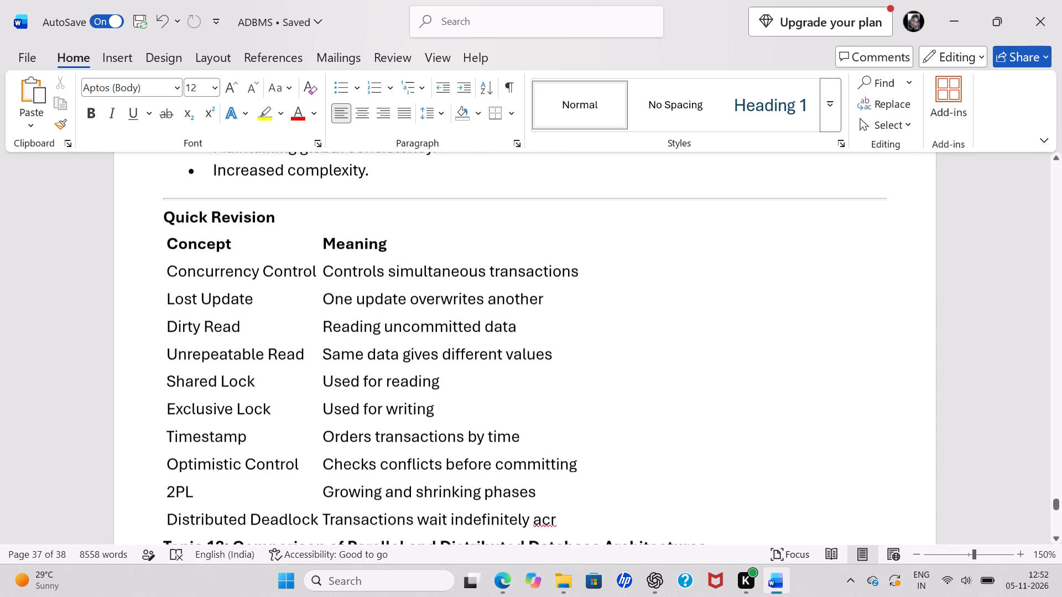
scroll(159, 355, "down", 1)
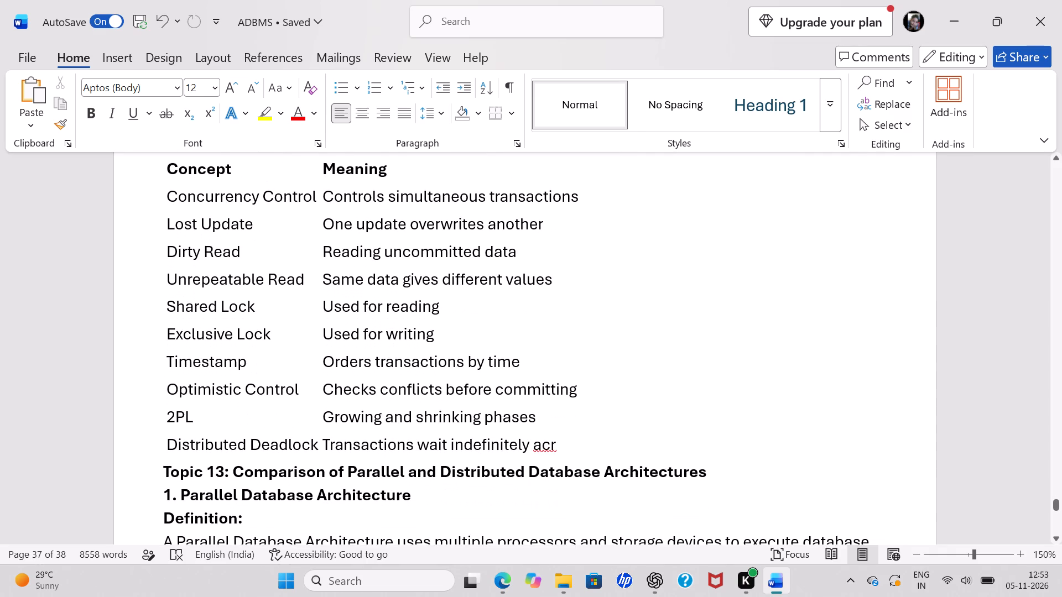
scroll(159, 355, "up", 1)
left_click_drag(160, 233, 540, 467)
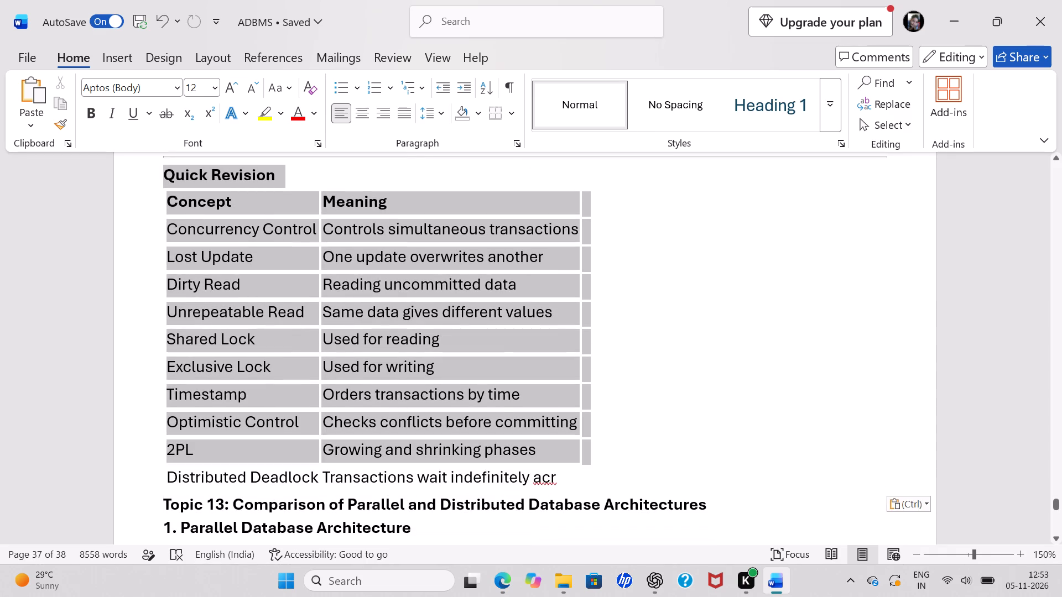
left_click_drag(540, 467, 546, 474)
key("BackSpace")
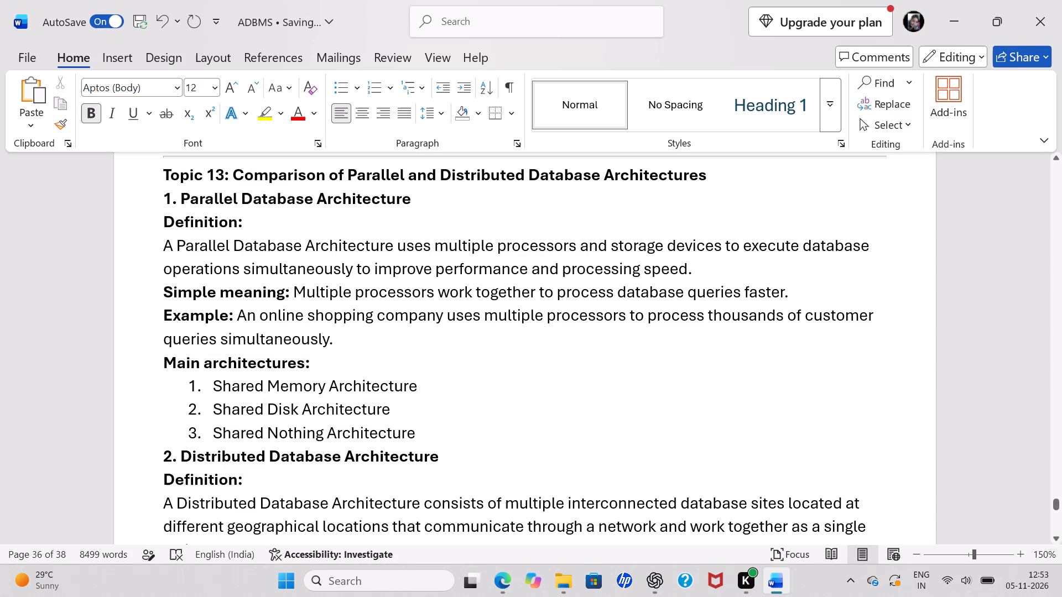
Remove the "Topic 13:" prefix from the heading "Comparison of Parallel and Distributed Database Architectures".
left_click(231, 182)
key("BackSpace")
key("BackSpace")
key("BackSpace")
key("BackSpace")
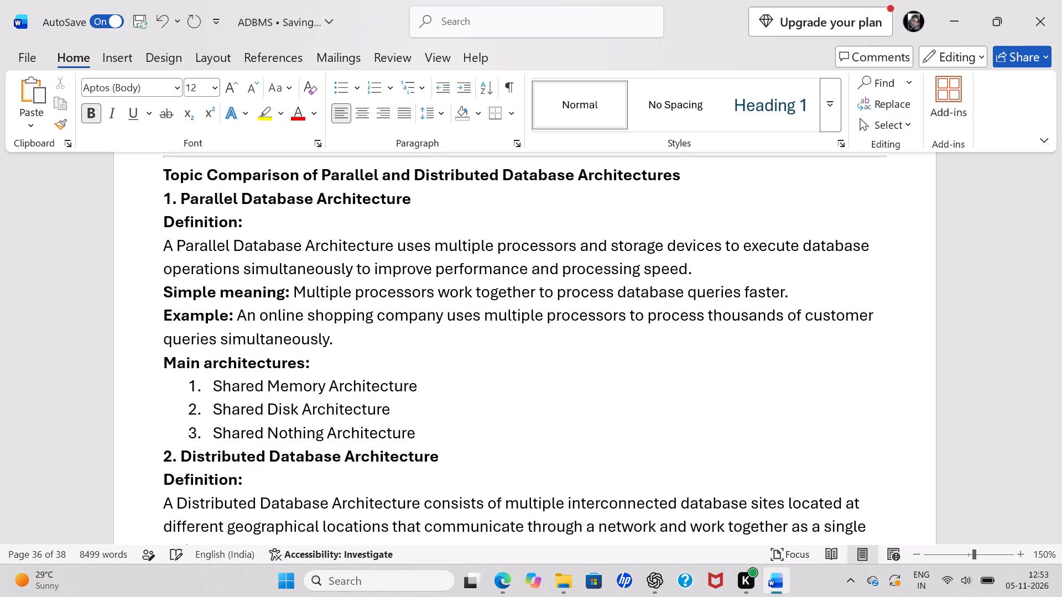
key("BackSpace")
key("BackSpace")
key("BackSpace")
key("BackSpace")
key("BackSpace")
key("BackSpace")
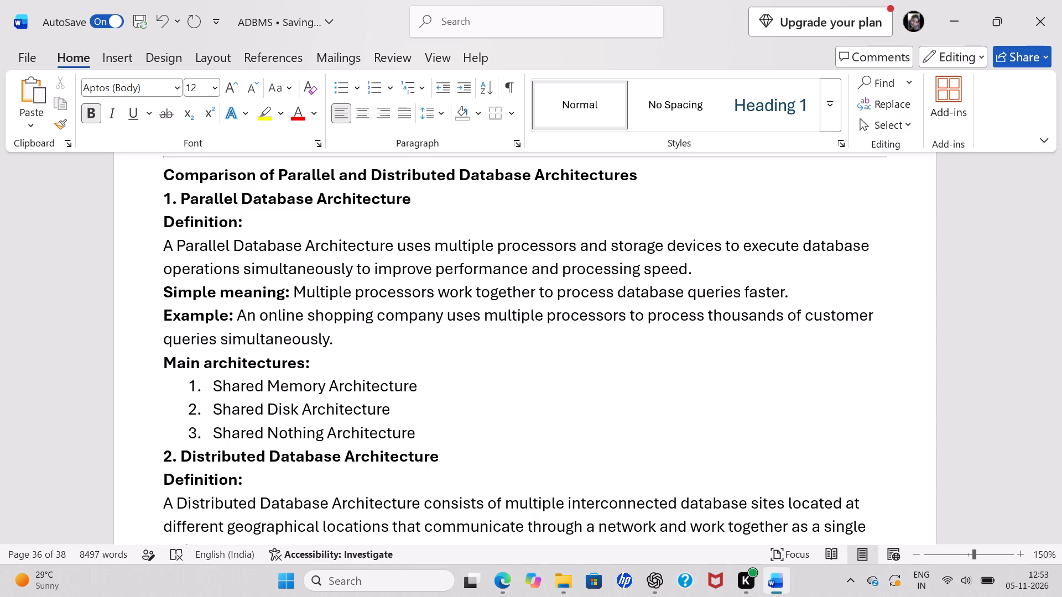
Delete the "Definition:" label line under the heading "1. Parallel Database Architecture".
left_click(248, 167)
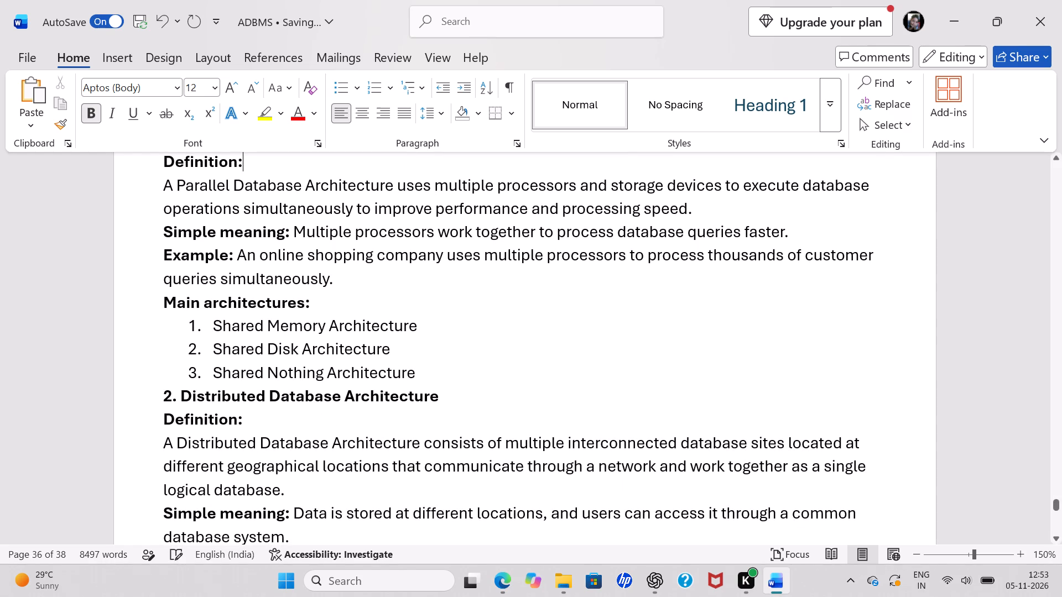
key("BackSpace")
key("BackSpace")
key("BackSpace")
key("BackSpace")
key("BackSpace")
key("BackSpace")
key("BackSpace")
key("BackSpace")
key("BackSpace")
key("BackSpace")
key("BackSpace")
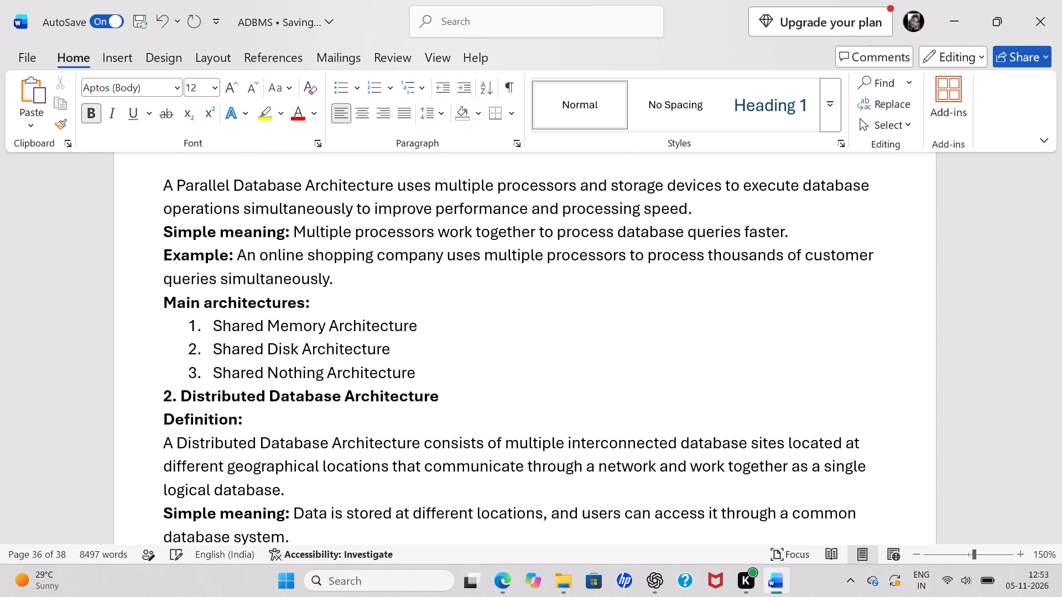
key("BackSpace")
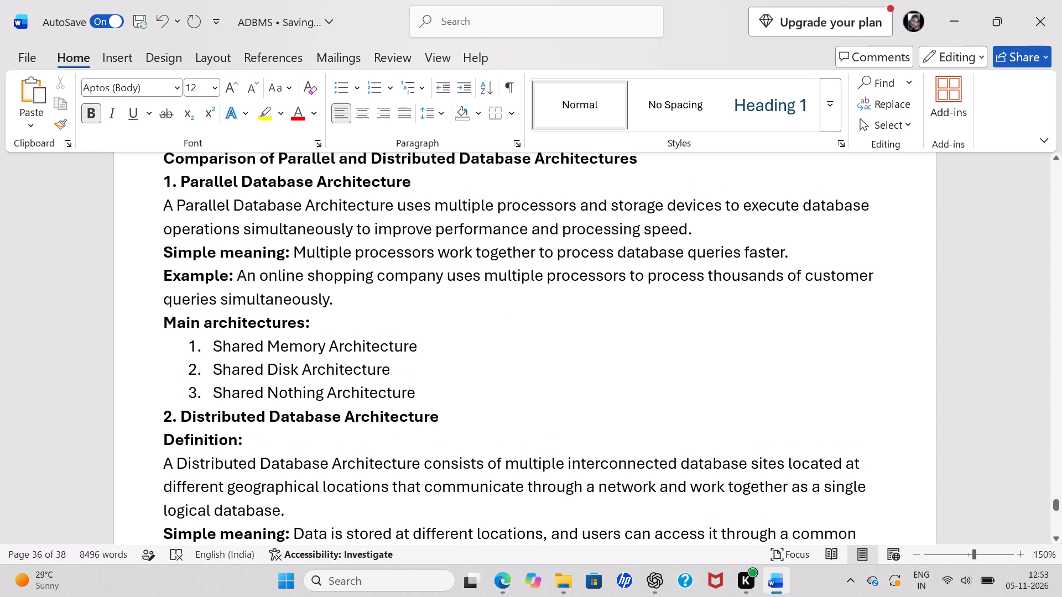
Delete the "Definition:" label line under the heading "2. Distributed Database Architecture".
scroll(248, 167, "down", 1)
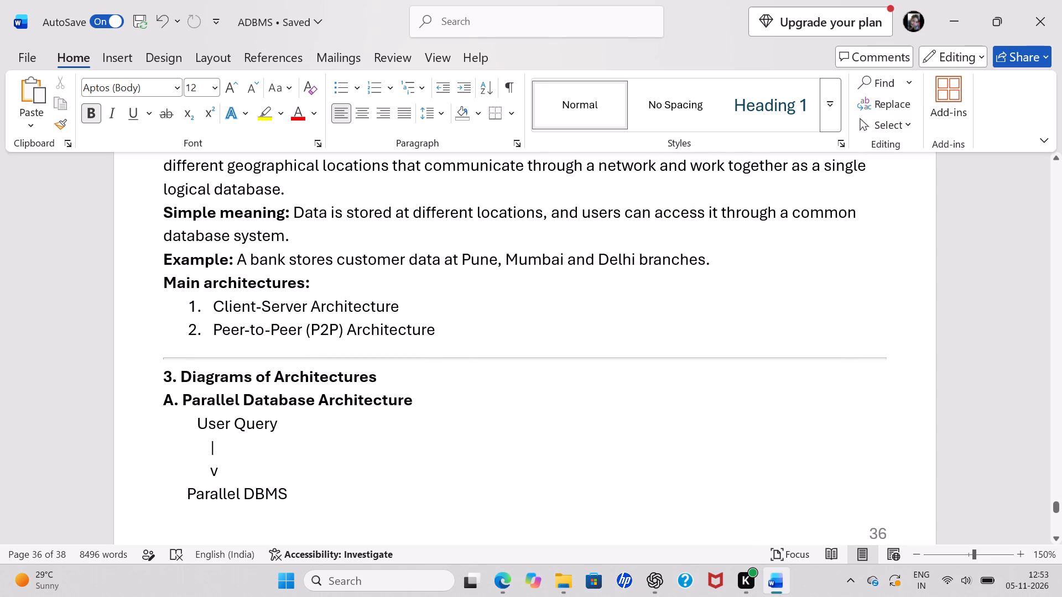
scroll(248, 167, "up", 1)
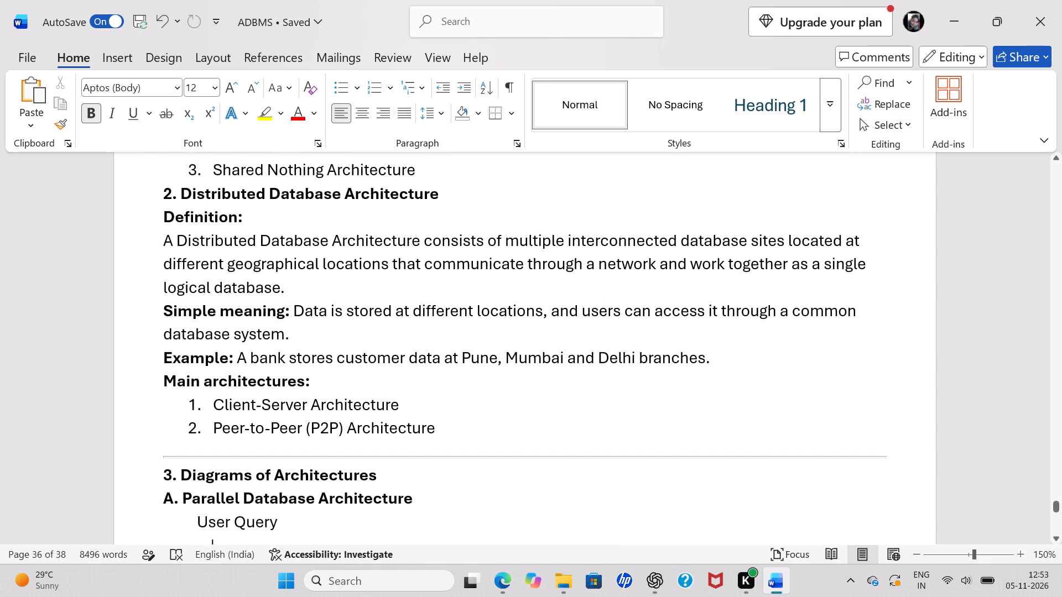
scroll(248, 167, "down", 1)
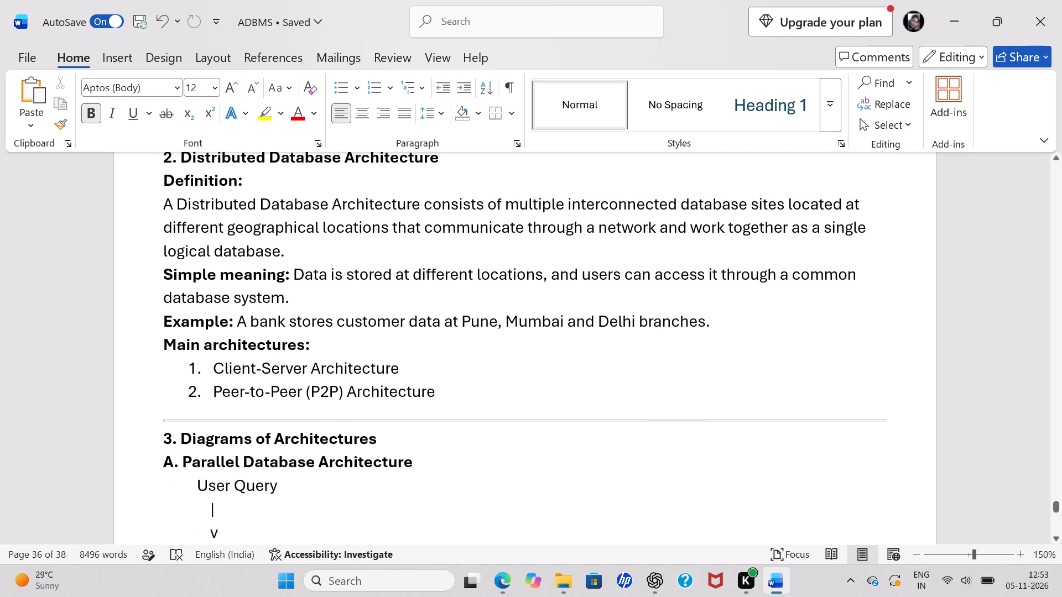
scroll(248, 167, "up", 1)
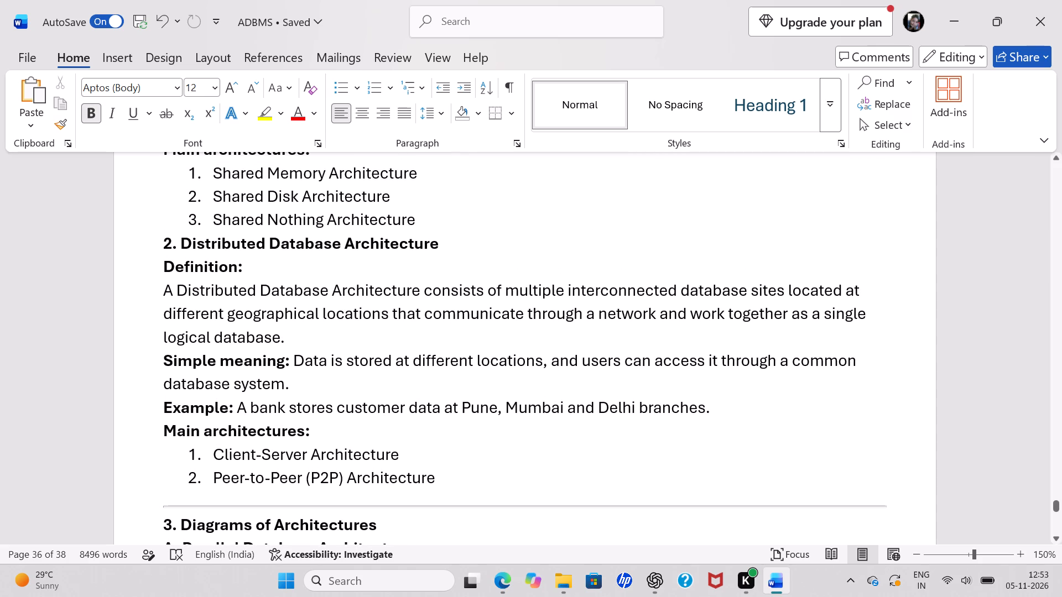
left_click_drag(252, 261, 156, 265)
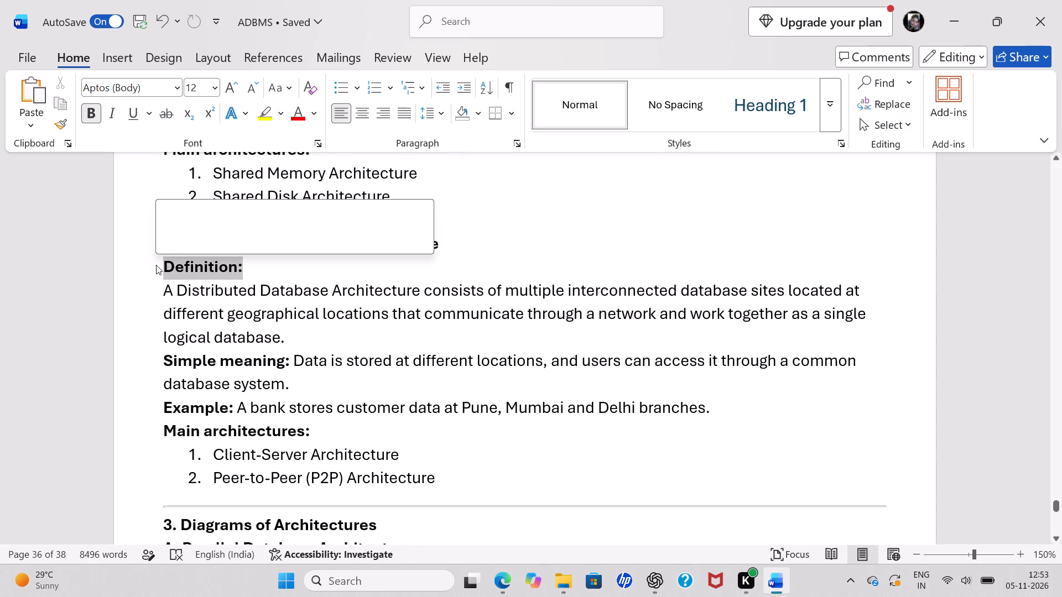
key("BackSpace")
key("BackSpace")
Delete the "v" arrowhead line between User Query and Parallel DBMS in the Parallel Database Architecture diagram.
scroll(156, 265, "down", 1)
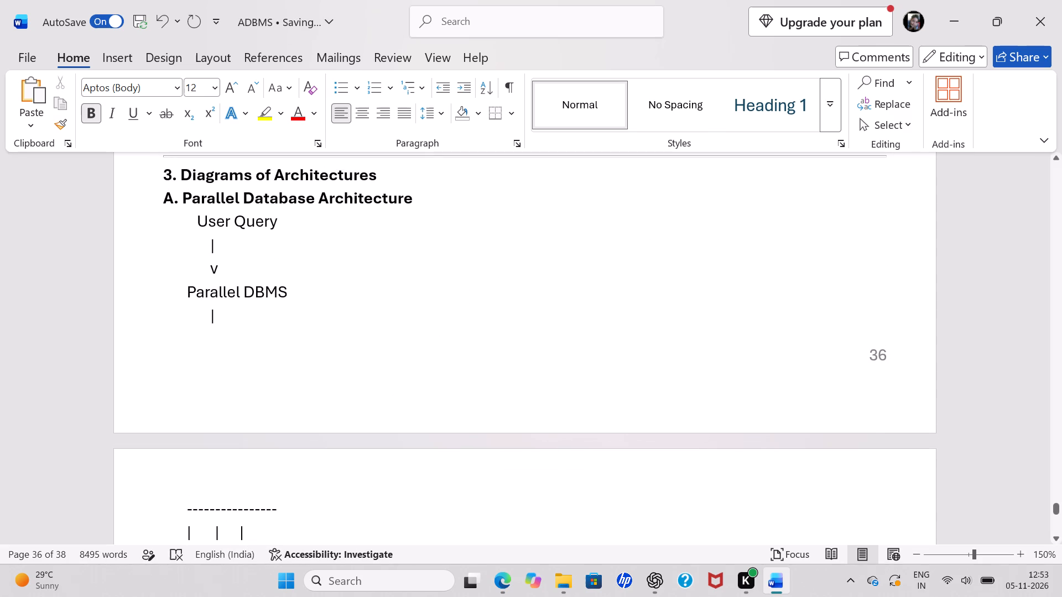
left_click_drag(202, 273, 274, 259)
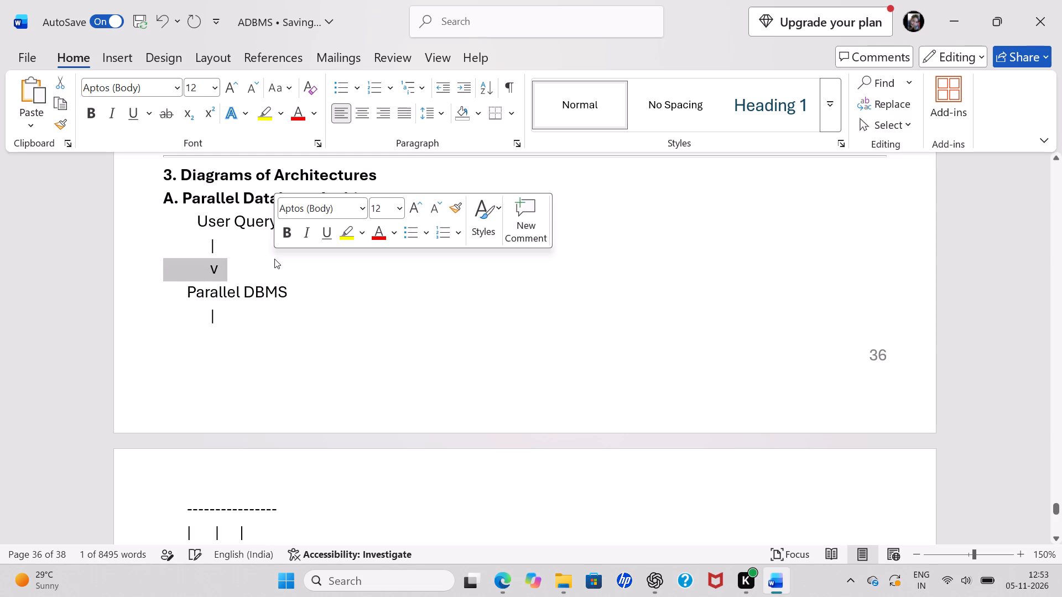
key("BackSpace")
Delete the row of three vertical bars above the "v" arrowheads over CPU1, CPU2 and CPU3.
scroll(255, 446, "down", 1)
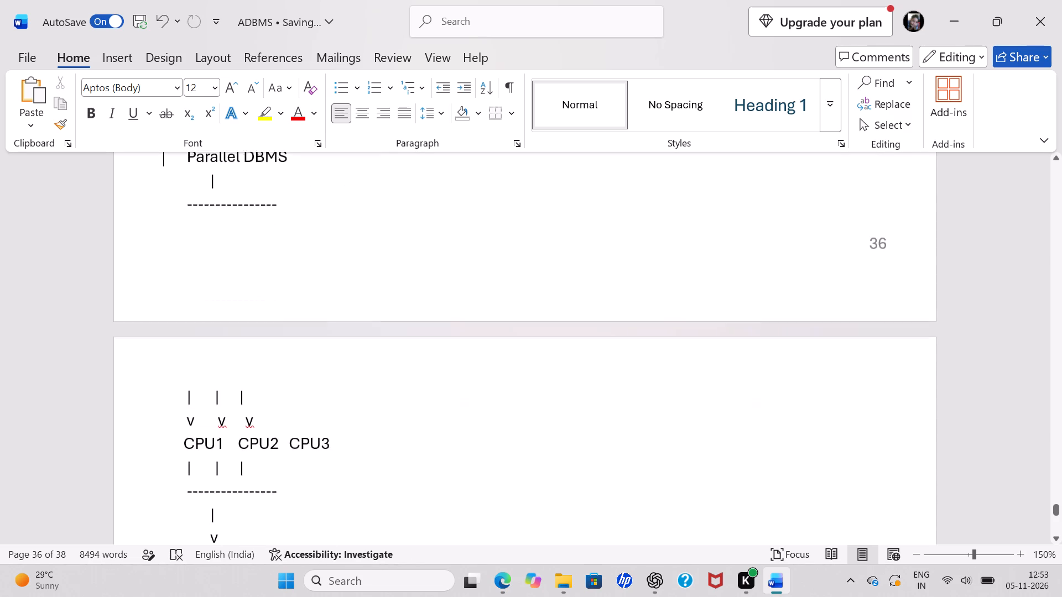
scroll(255, 446, "down", 1)
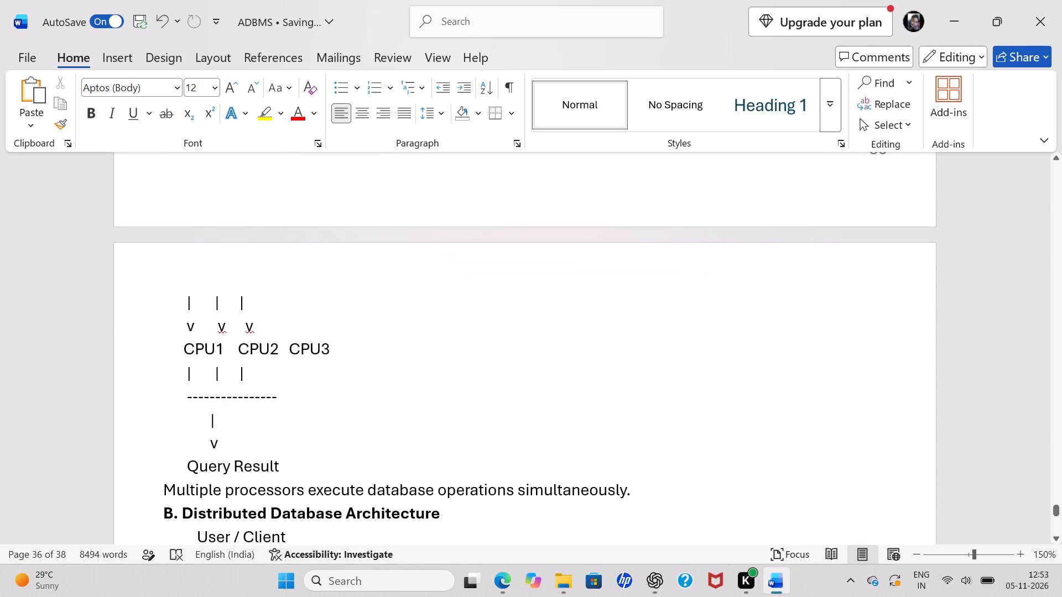
left_click_drag(261, 308, 176, 300)
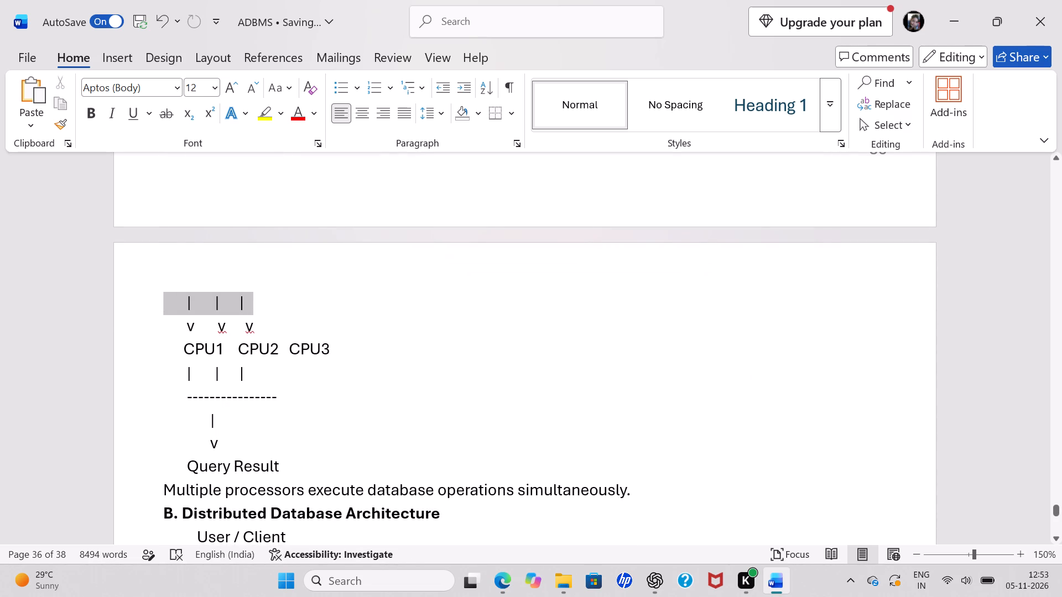
left_click_drag(176, 300, 165, 304)
key("BackSpace")
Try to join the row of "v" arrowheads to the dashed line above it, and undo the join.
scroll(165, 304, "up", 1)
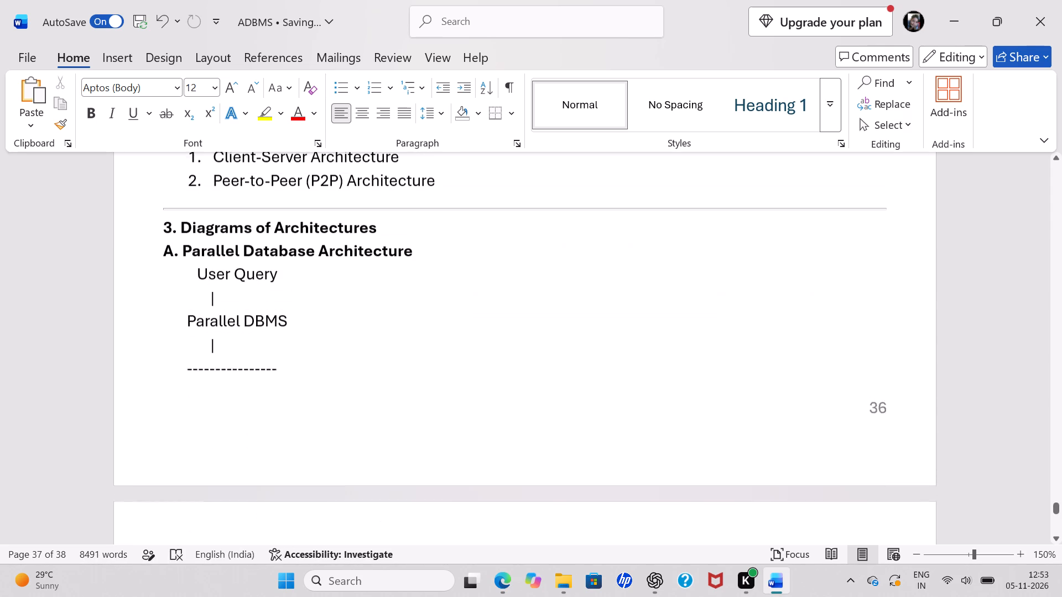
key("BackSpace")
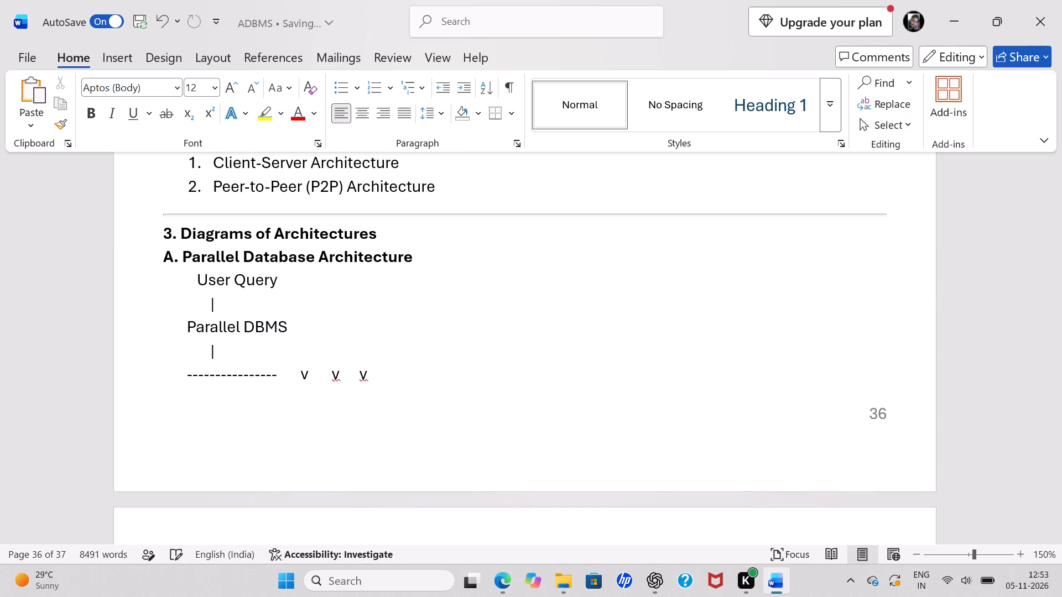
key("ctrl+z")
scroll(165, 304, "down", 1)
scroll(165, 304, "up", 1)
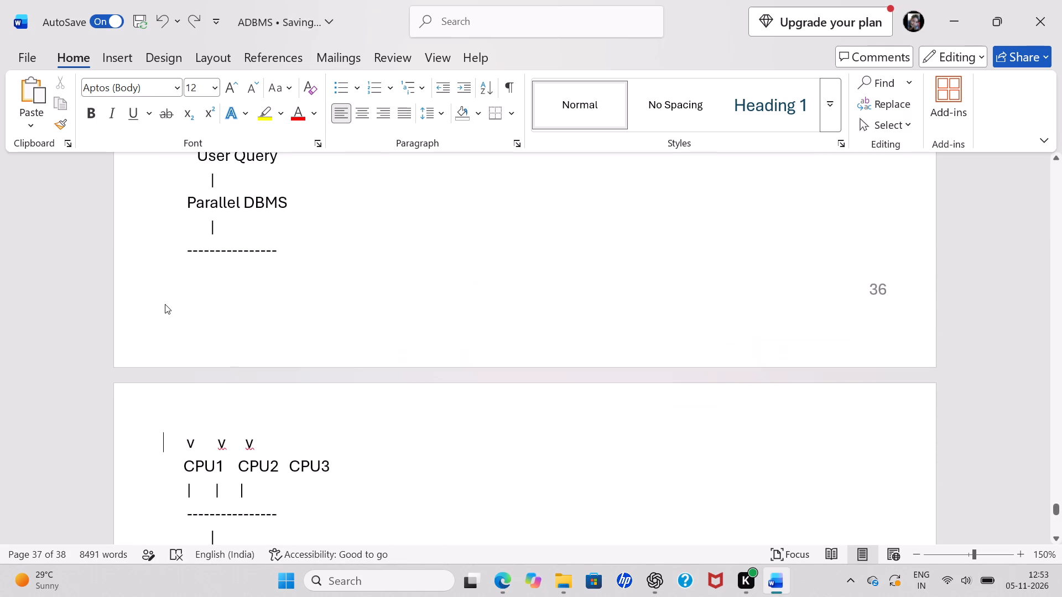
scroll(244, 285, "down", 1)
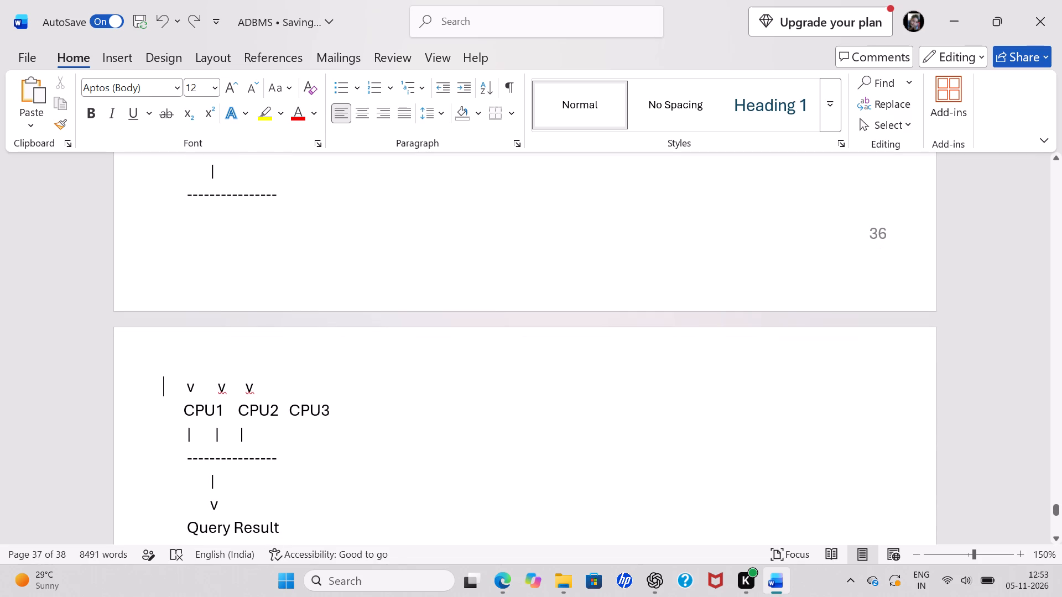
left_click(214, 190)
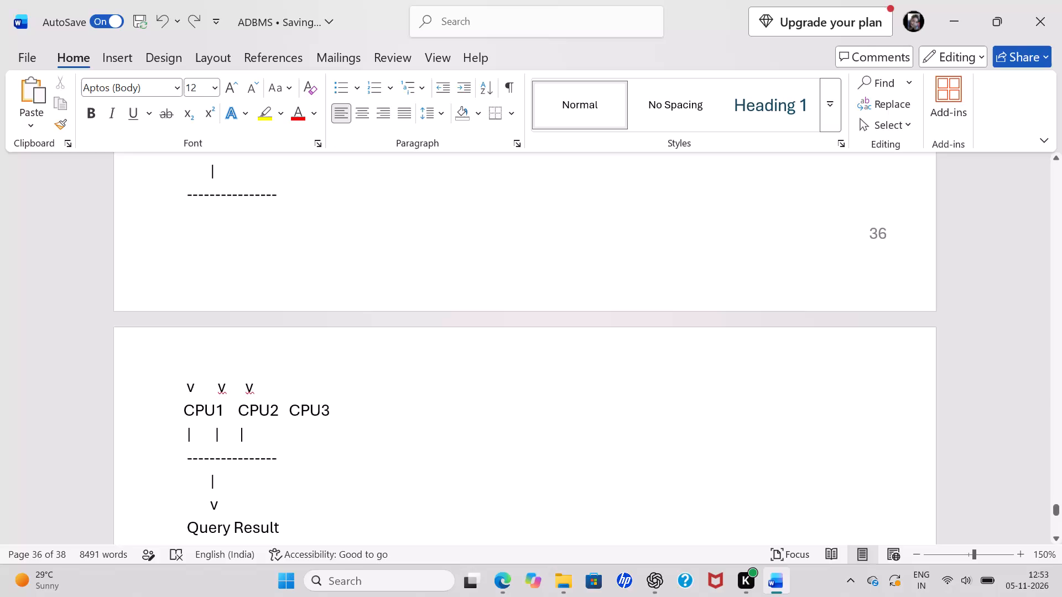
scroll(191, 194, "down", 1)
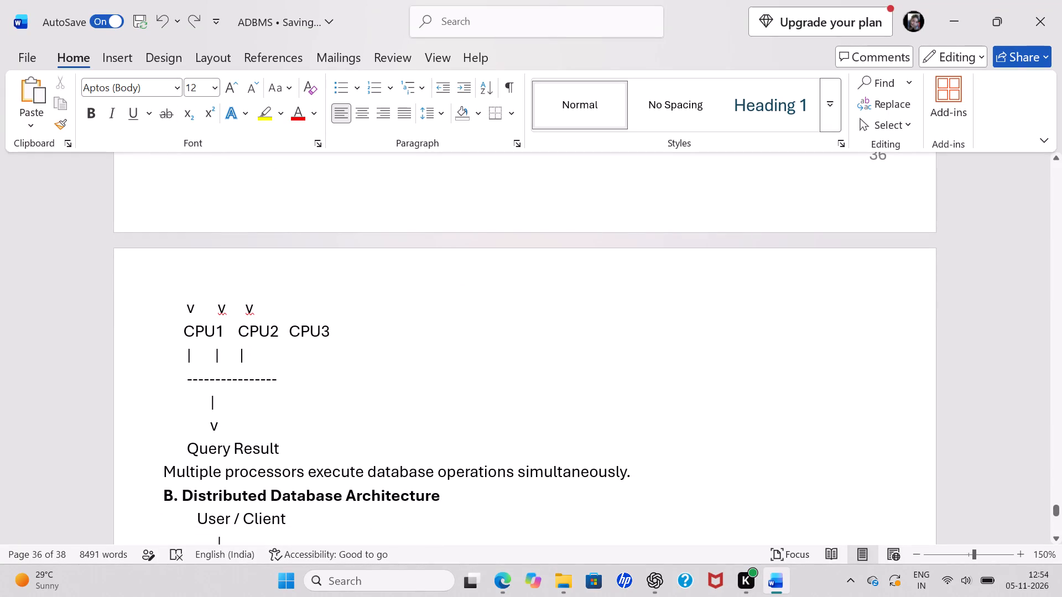
Shift the CPU1, CPU2, CPU3 row closer to the margin by removing leading spaces, undoing the excess deletion into the arrowhead row.
left_click(180, 332)
key("BackSpace")
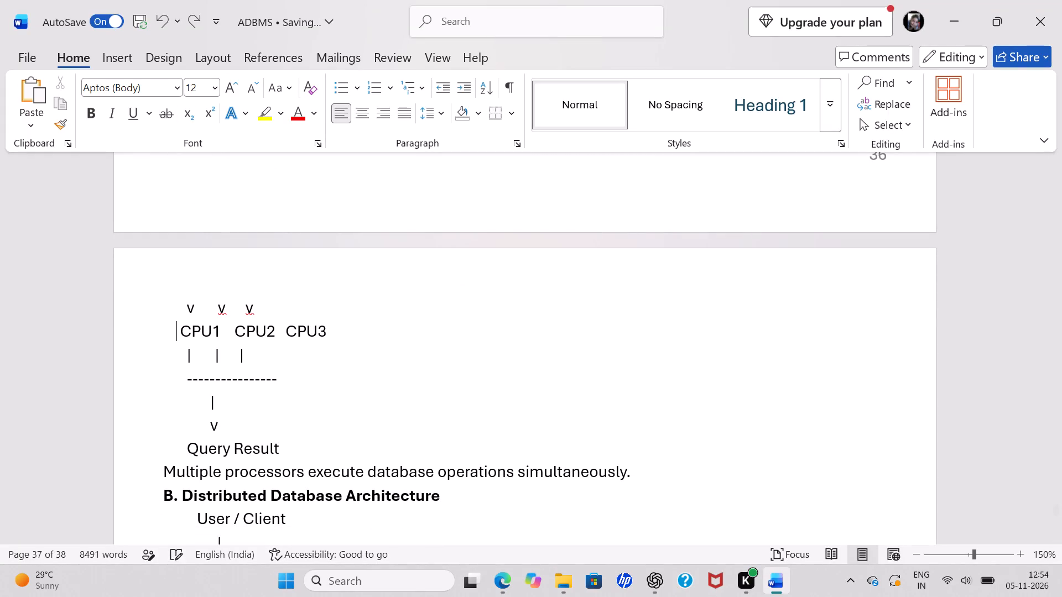
key("BackSpace")
key("BackSpace")
key("BackSpace")
key("BackSpace")
key("BackSpace")
key("BackSpace")
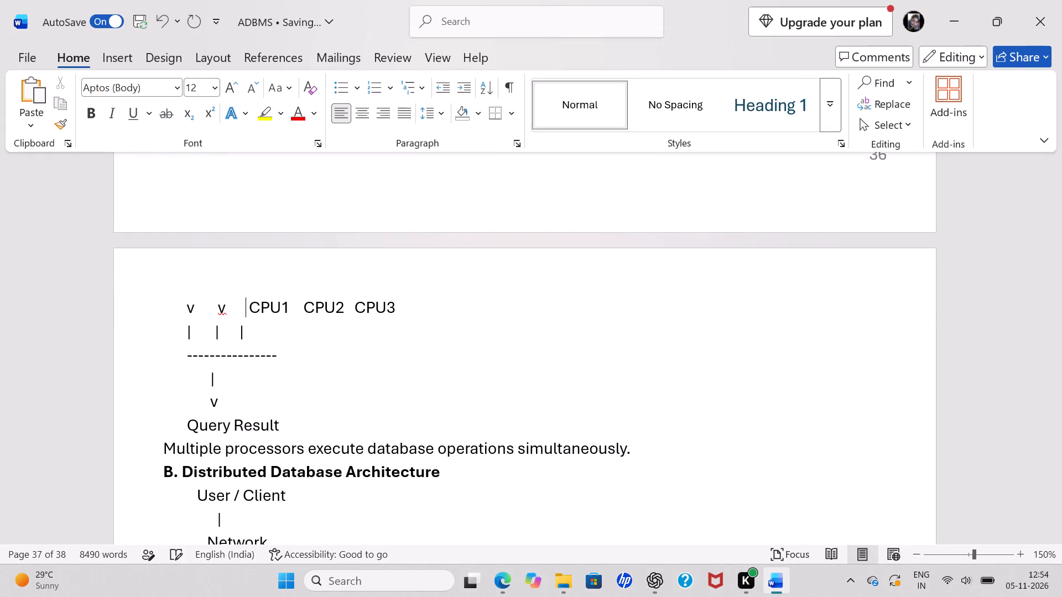
key("ctrl+z")
key("ctrl+z")
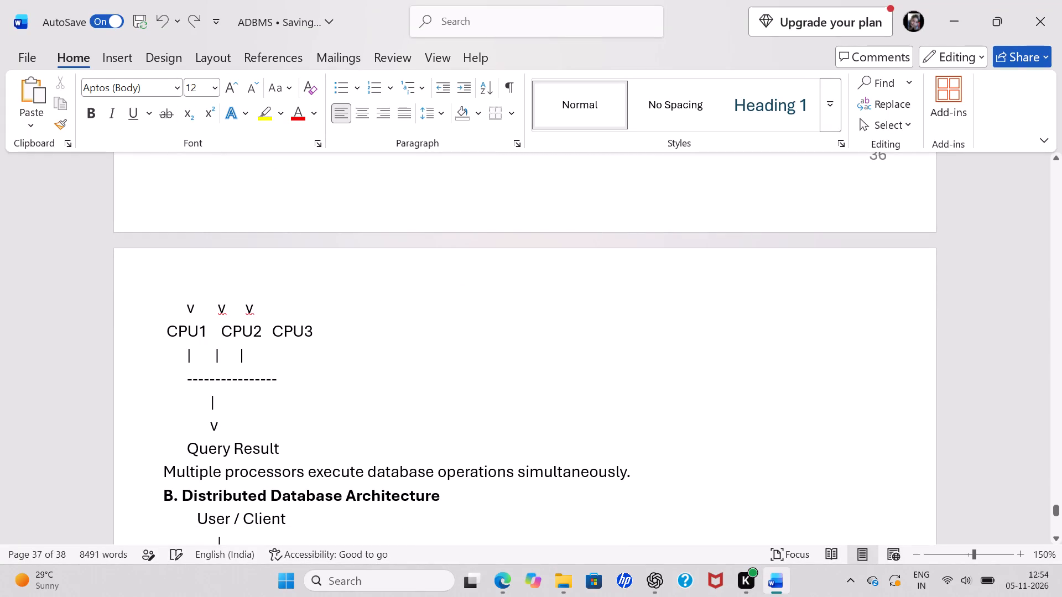
Insert eight spaces before the second "v" arrowhead to move it over CPU2.
left_click(217, 331)
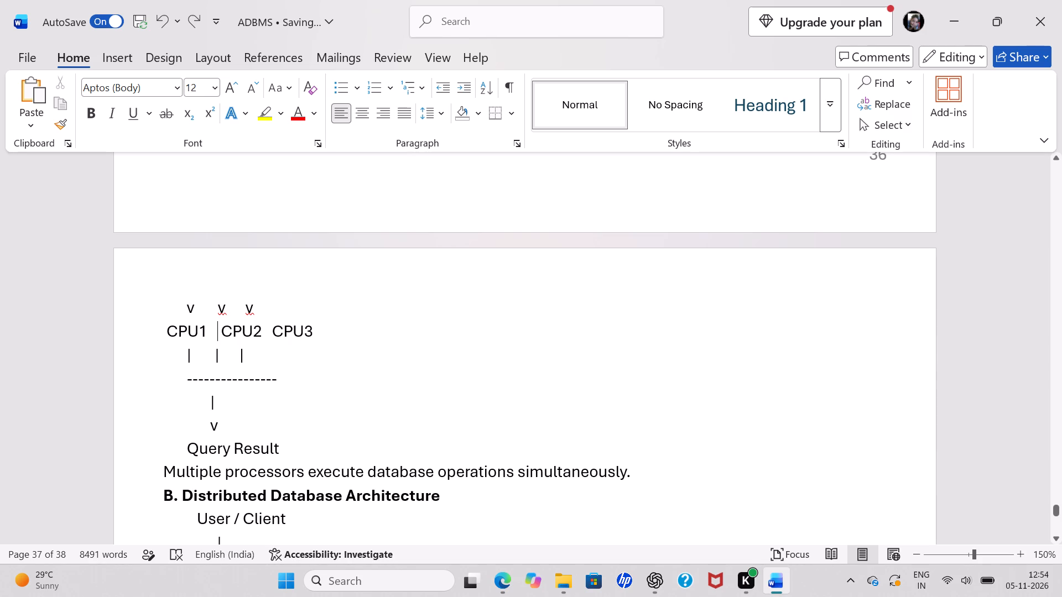
left_click(215, 310)
key("space")
key("space")
key("space")
key("space")
key("space")
key("space")
key("space")
key("space")
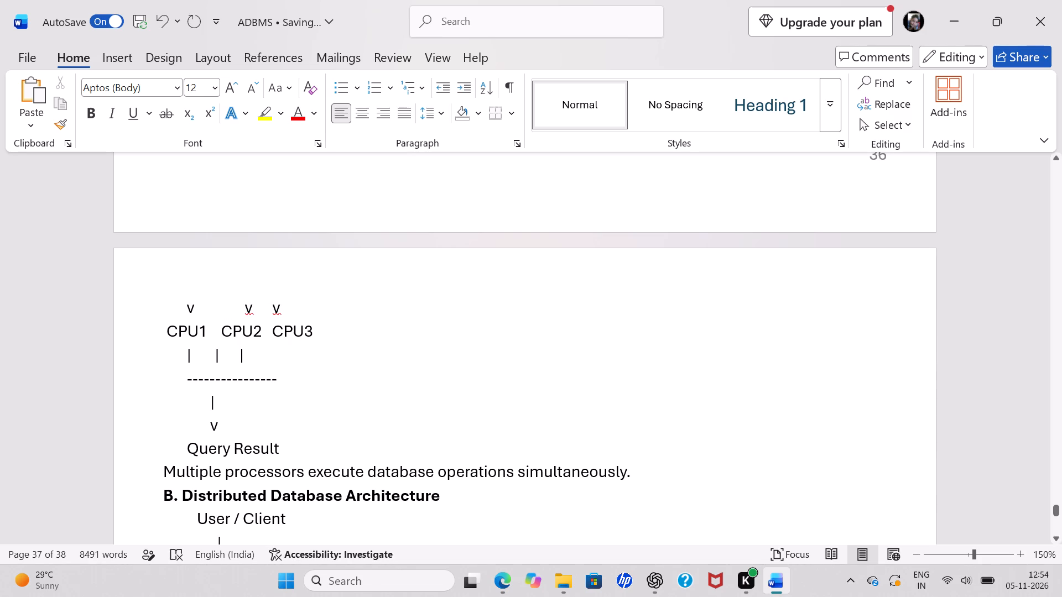
Space out the vertical bars below the CPU row, adding eleven spaces before the second bar and one before the third.
left_click(209, 358)
key("space")
key("space")
key("space")
key("space")
key("space")
key("space")
key("space")
key("space")
key("space")
key("space")
key("space")
left_click(272, 355)
key("space")
Delete the single vertical bar line between the dashed line and the "v" above Query Result.
scroll(206, 417, "down", 1)
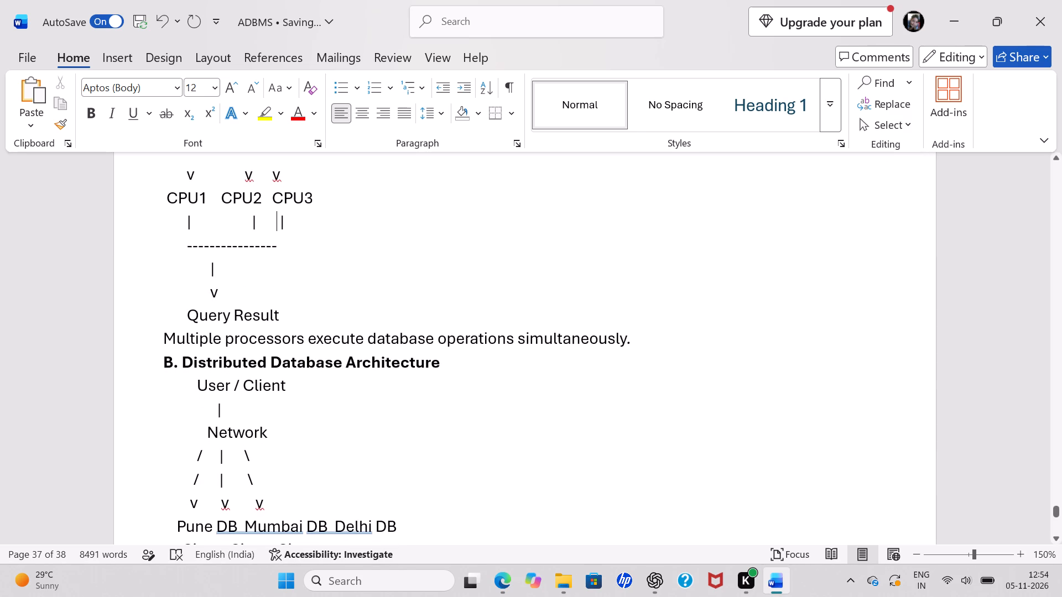
left_click_drag(184, 270, 280, 270)
key("BackSpace")
Delete the sentence "Multiple processors execute database operations simultaneously." below the parallel architecture diagram.
scroll(280, 270, "down", 1)
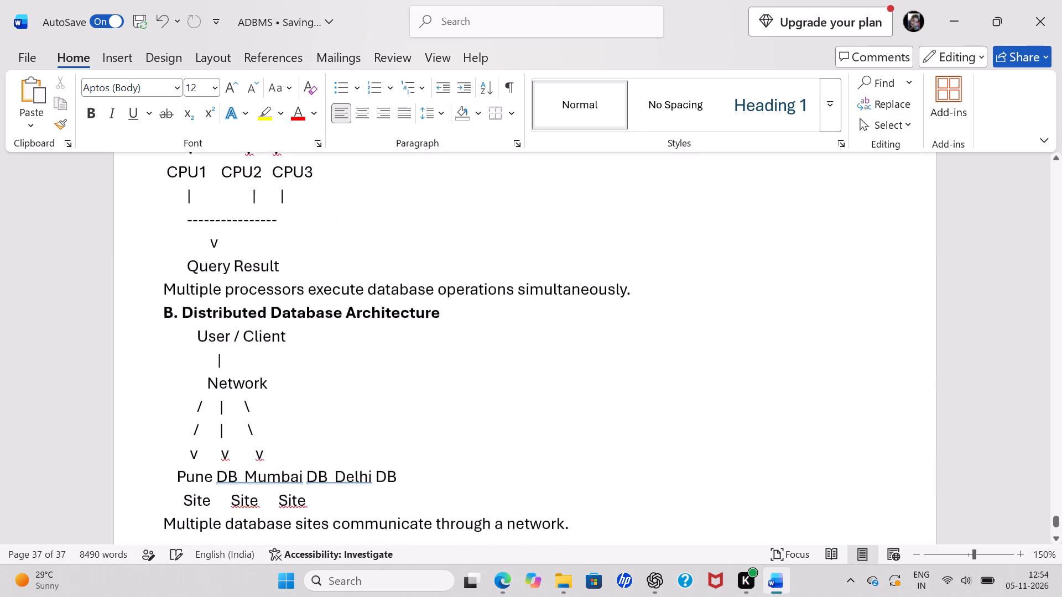
scroll(280, 270, "down", 1)
scroll(280, 270, "up", 1)
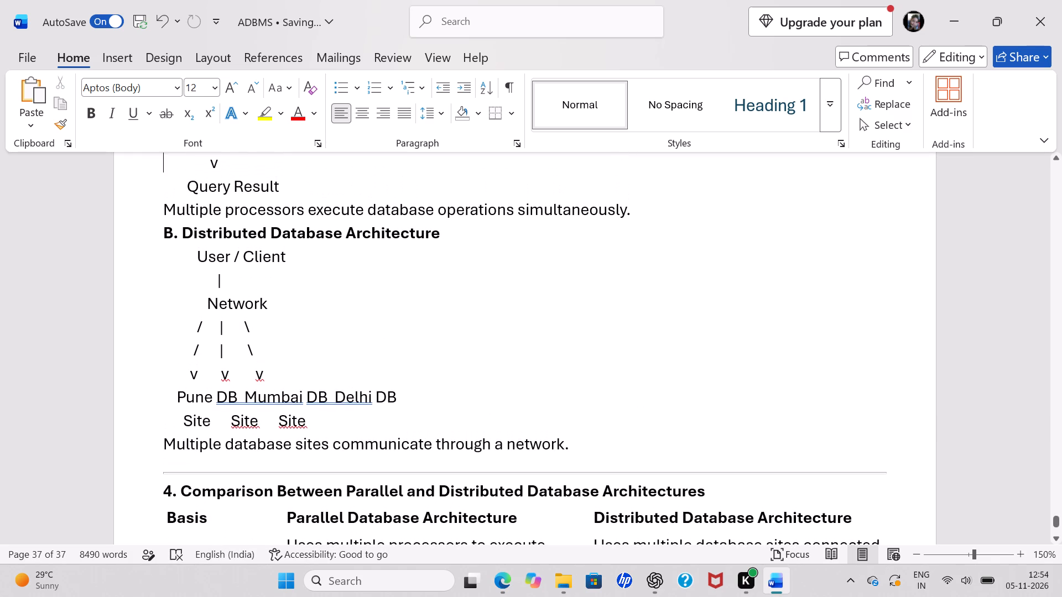
left_click_drag(152, 210, 367, 212)
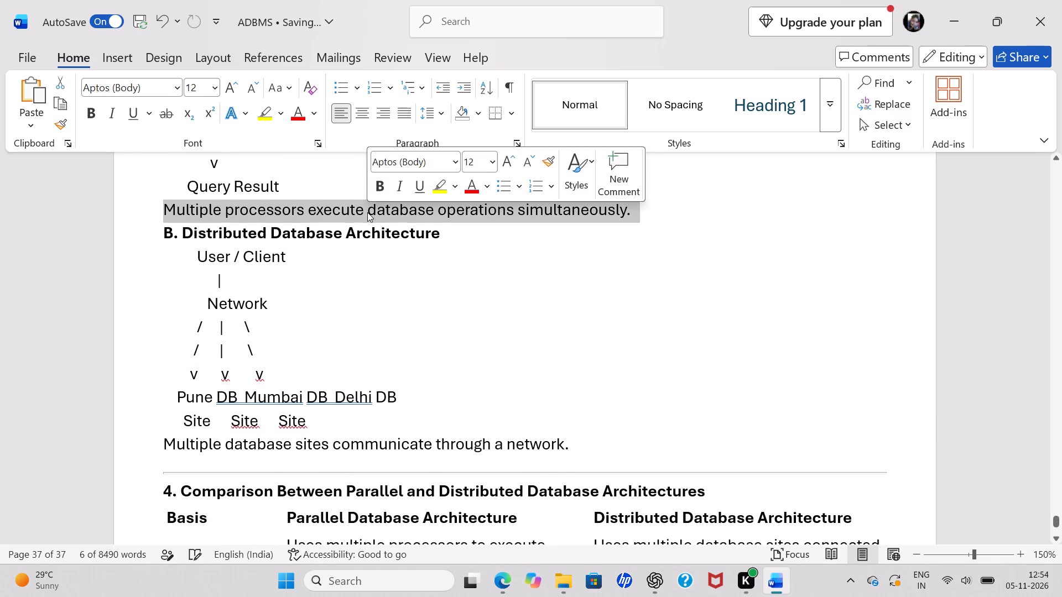
key("BackSpace")
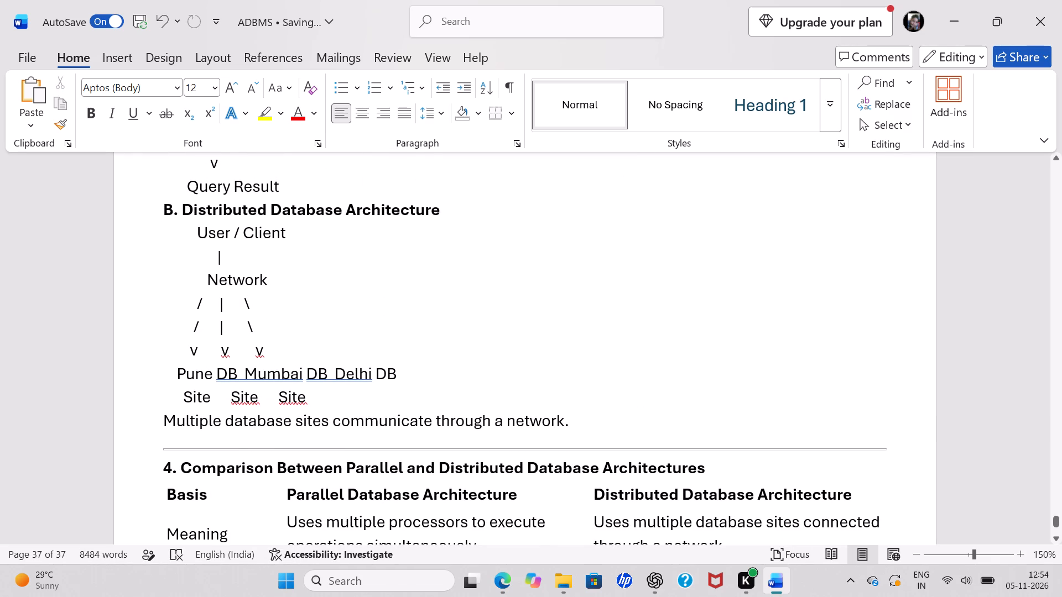
Delete the first of the two connector rows (/ | \) under Network in the Distributed Database Architecture diagram.
left_click_drag(183, 306, 351, 306)
key("BackSpace")
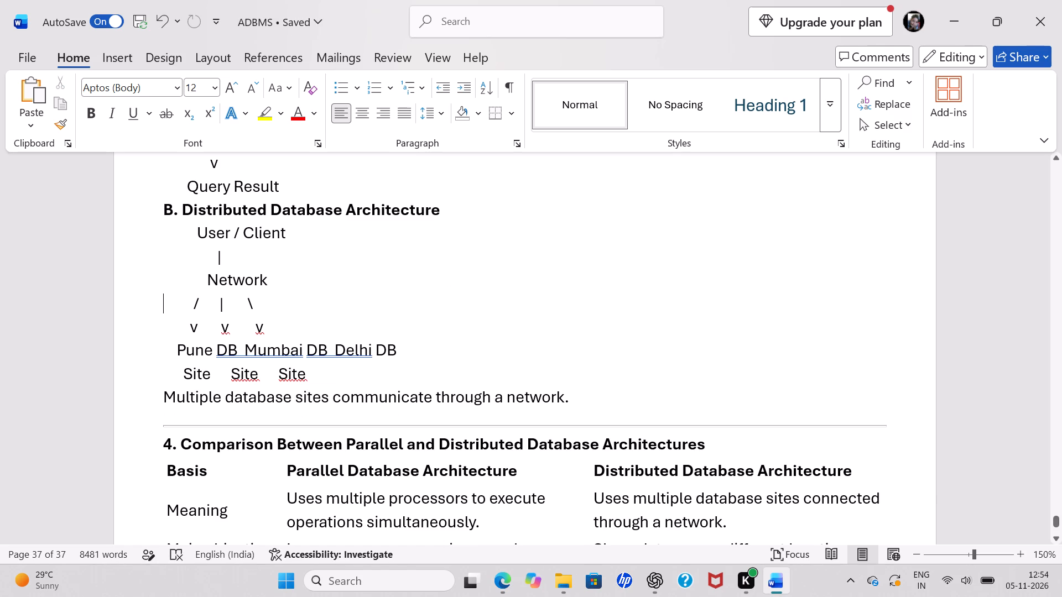
Apply all borders to the entire table under "4. Comparison Between Parallel and Distributed Database Architectures".
scroll(355, 380, "down", 1)
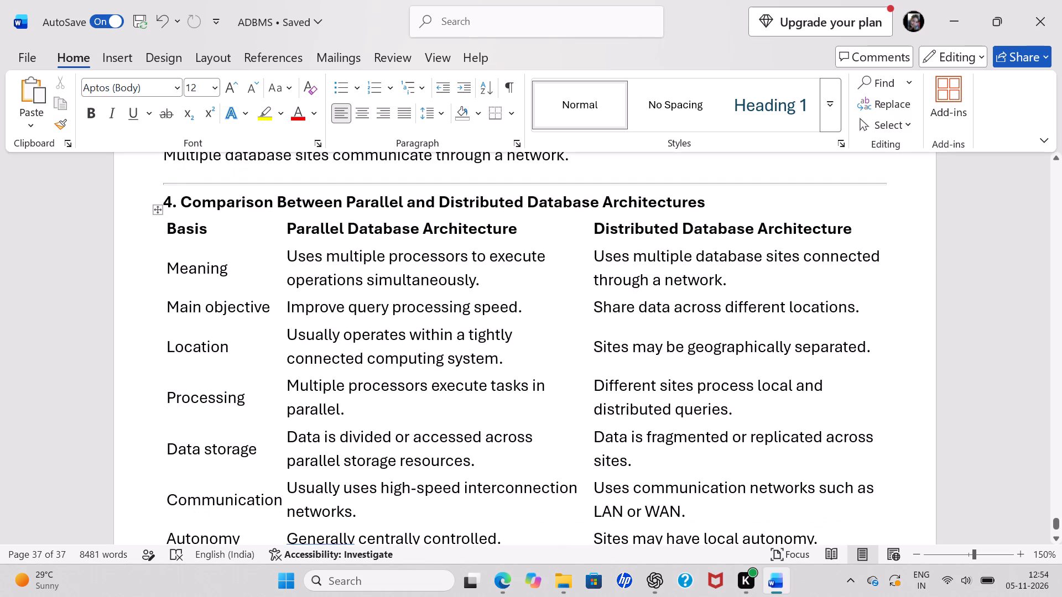
left_click(156, 211)
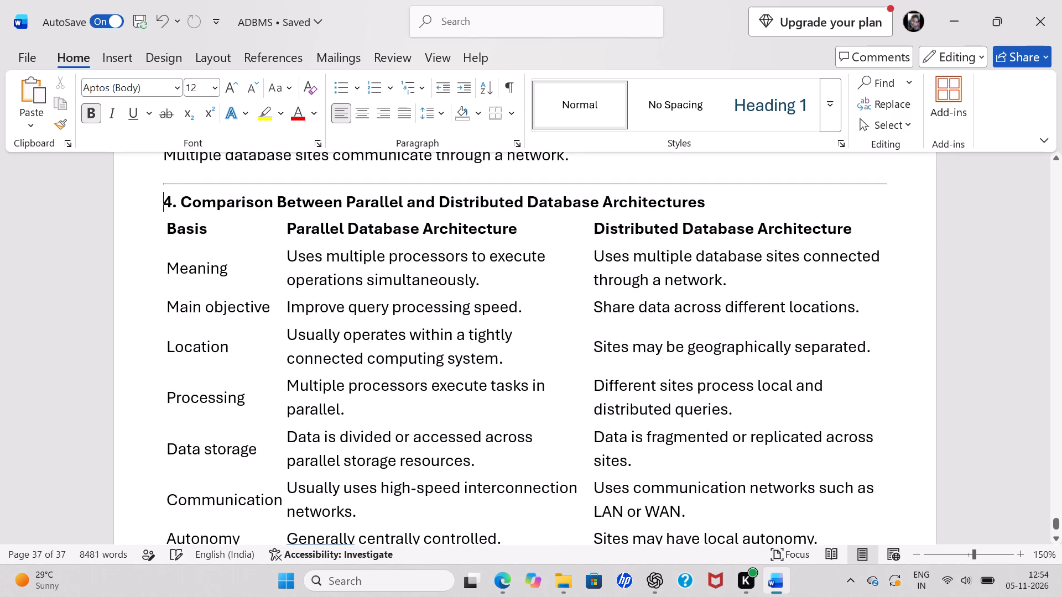
left_click(163, 211)
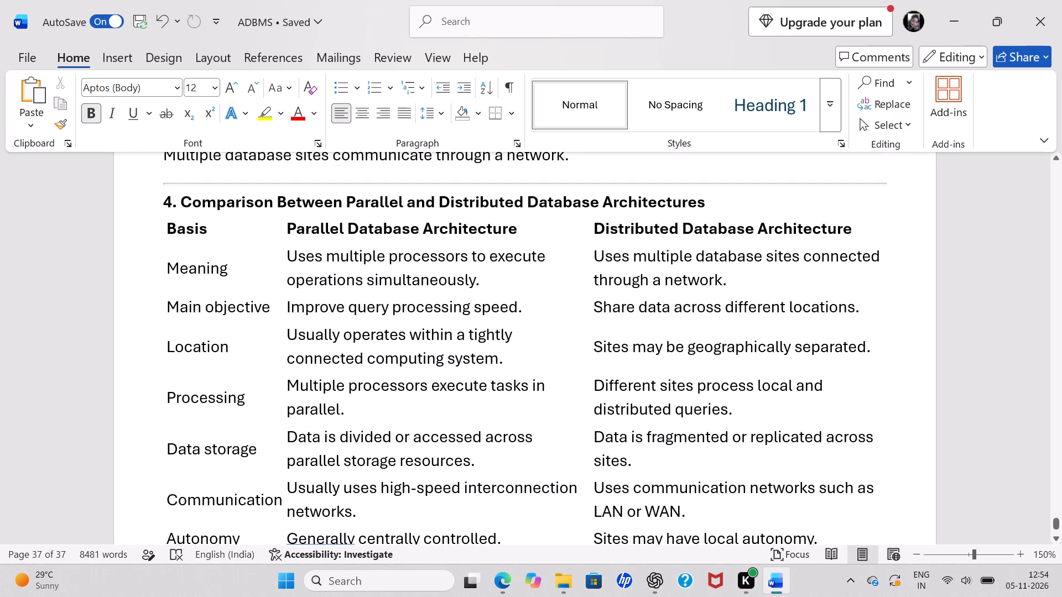
left_click(159, 214)
left_click(166, 223)
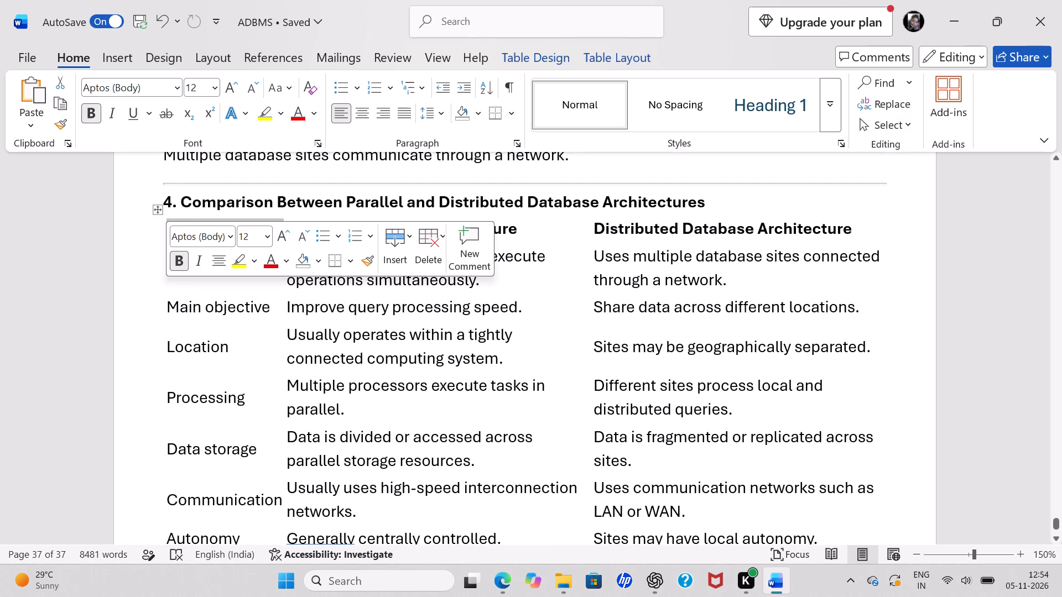
left_click(159, 210)
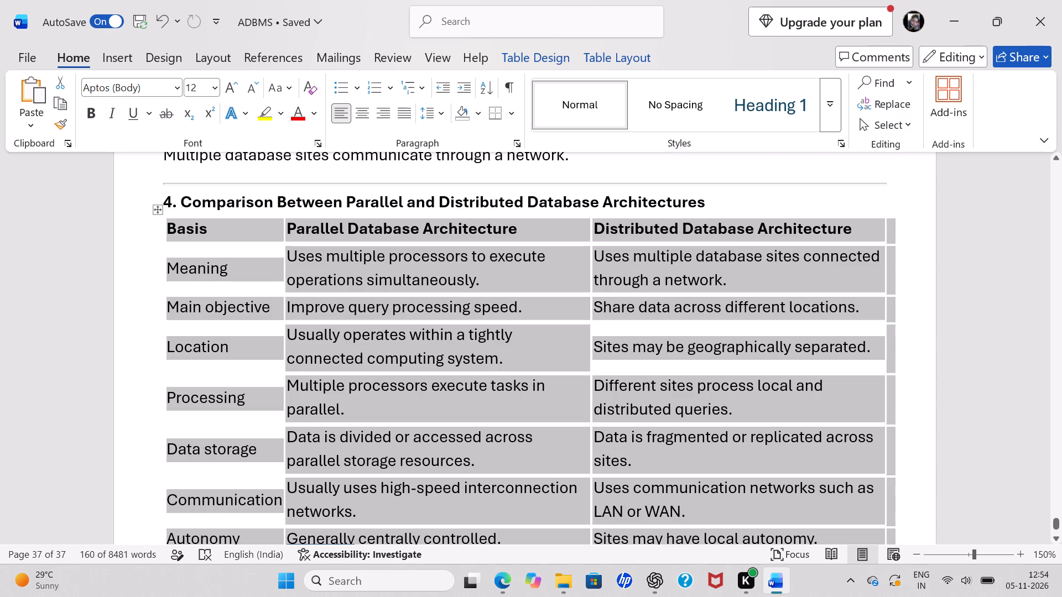
left_click(155, 205)
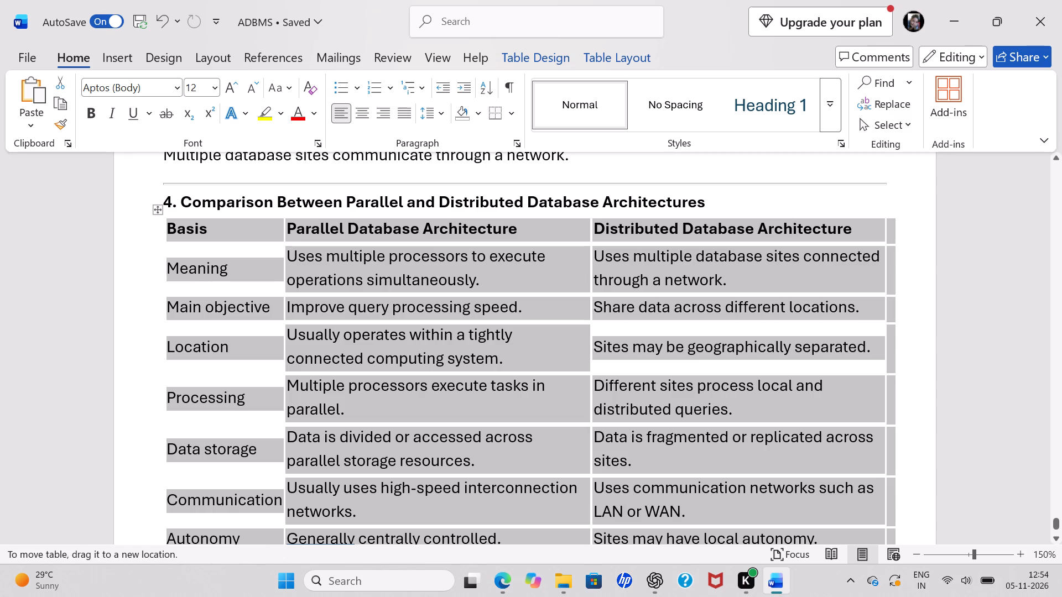
left_click(158, 210)
left_click(158, 210)
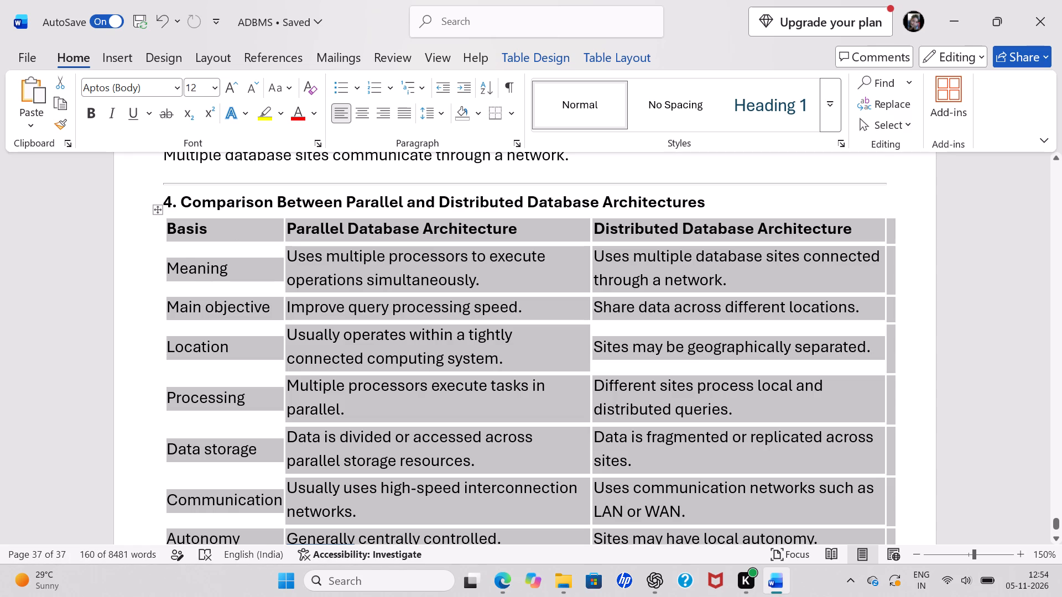
left_click(183, 259)
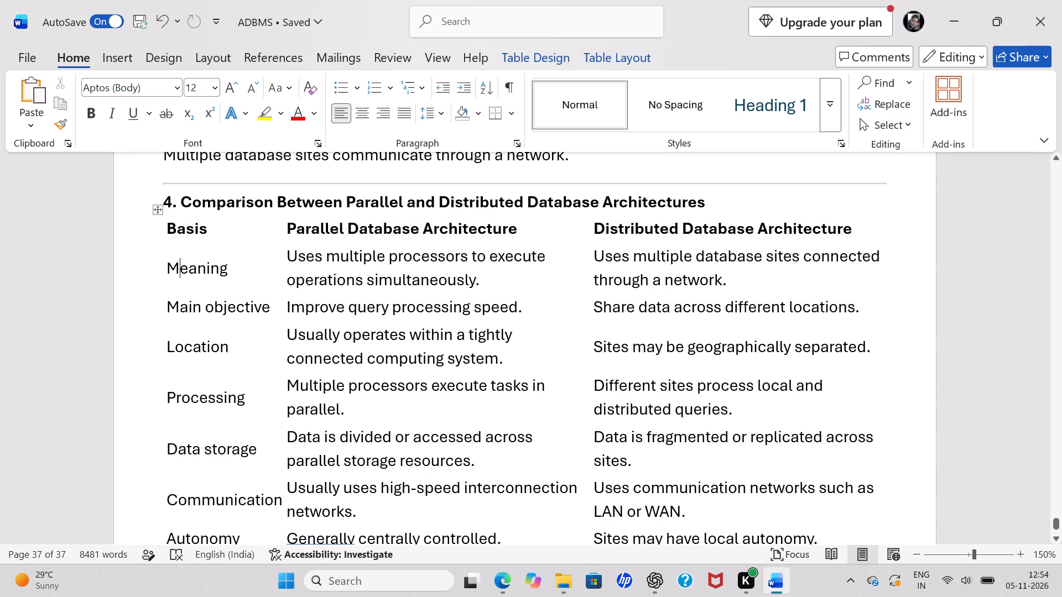
left_click(154, 210)
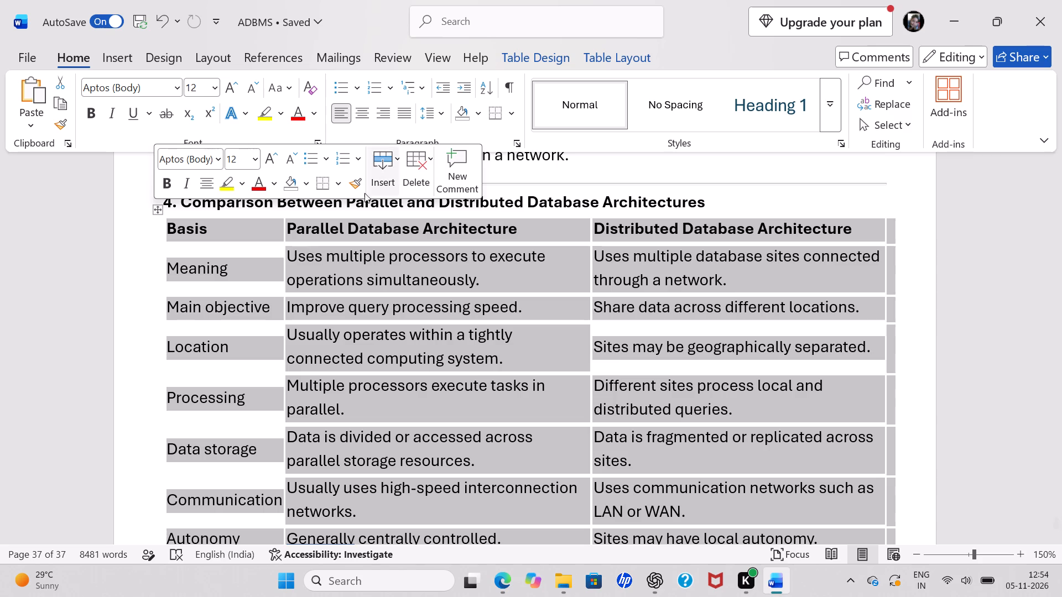
left_click(341, 182)
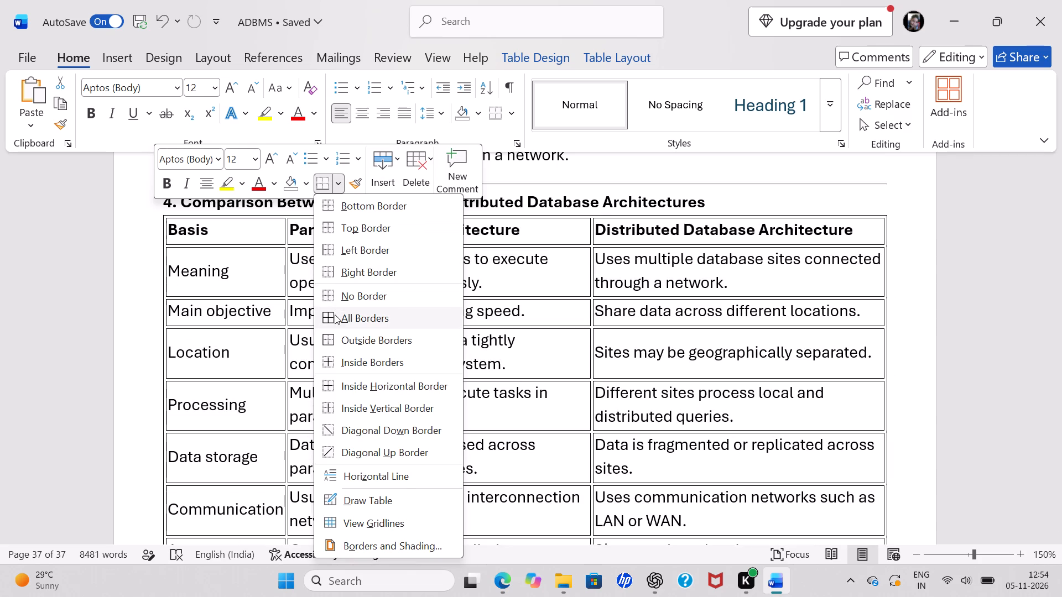
left_click(335, 315)
scroll(292, 345, "down", 2)
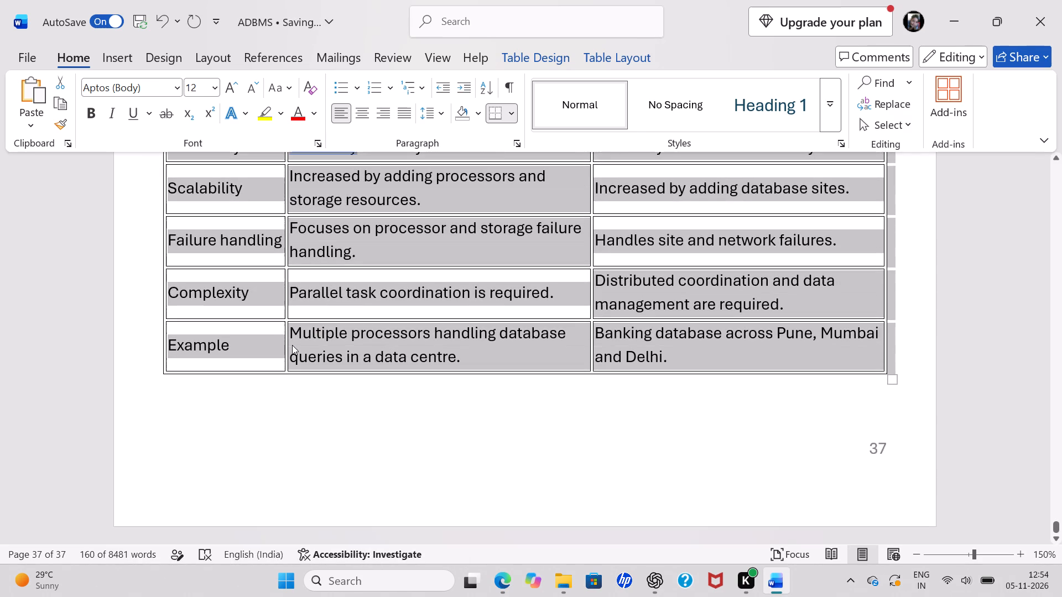
scroll(292, 345, "down", 1)
left_click(345, 391)
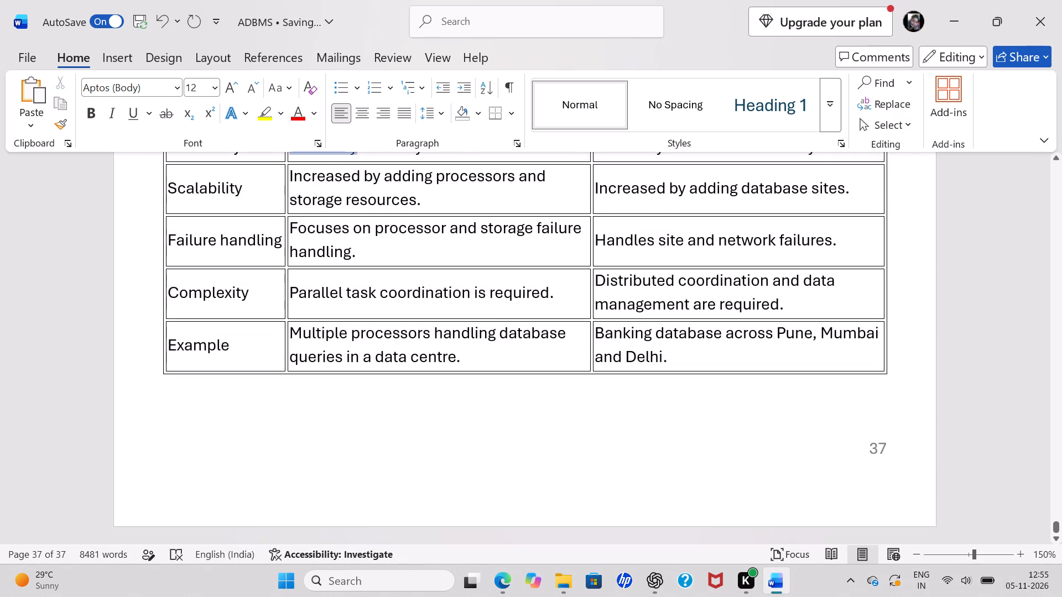
Look back through the ADBMS notes up to the Unit I heading at the start of the document.
scroll(345, 391, "up", 15)
scroll(345, 391, "up", 17)
scroll(345, 391, "up", 19)
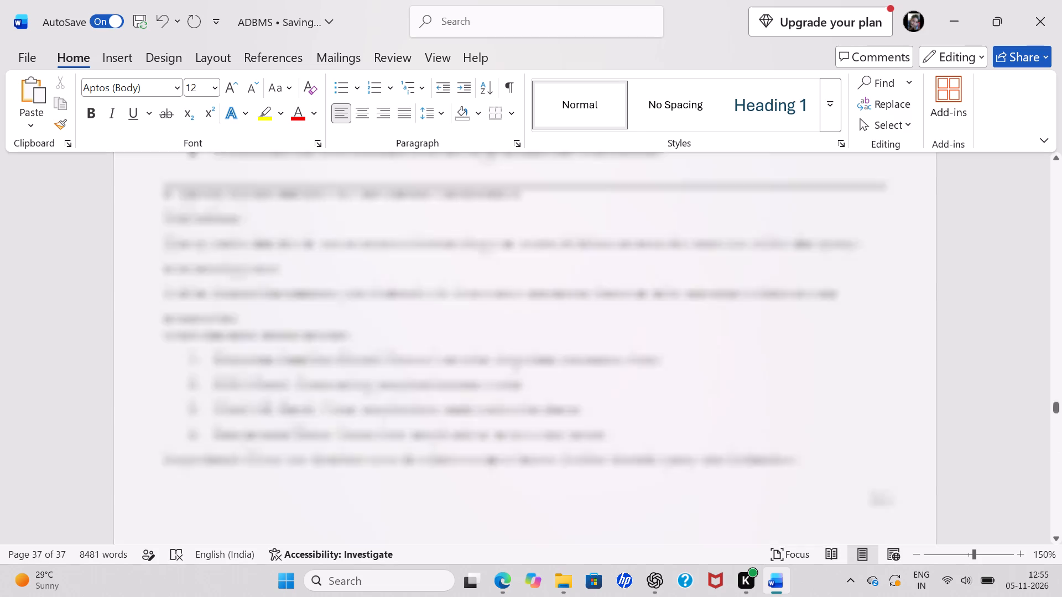
scroll(345, 391, "up", 20)
scroll(345, 391, "up", 20)
scroll(345, 391, "up", 20)
scroll(345, 391, "up", 7)
scroll(345, 391, "up", 20)
scroll(345, 391, "up", 20)
scroll(345, 391, "up", 20)
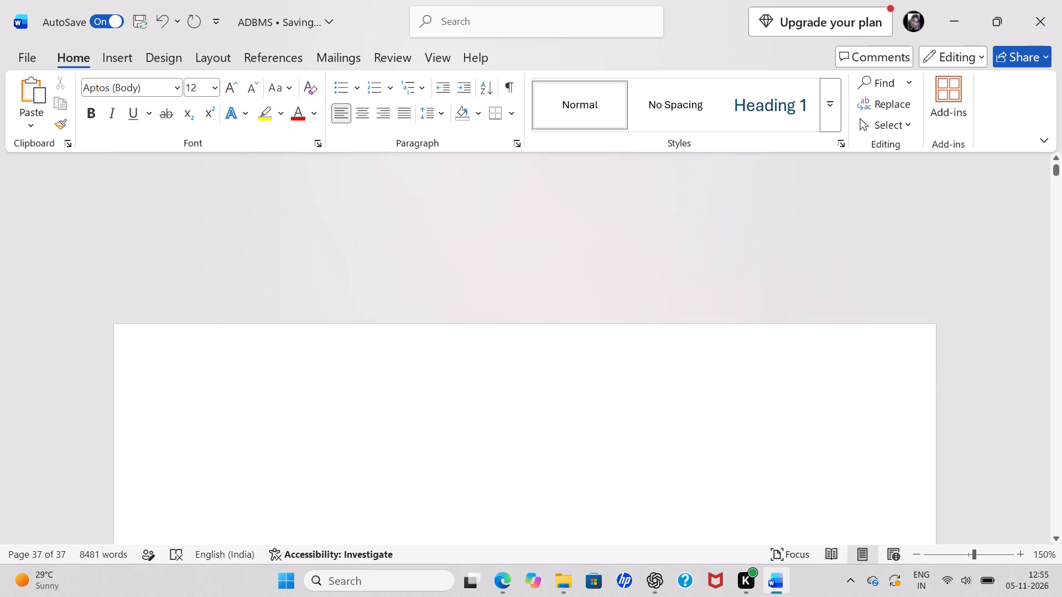
scroll(345, 391, "up", 20)
scroll(345, 391, "up", 20)
scroll(345, 391, "up", 20)
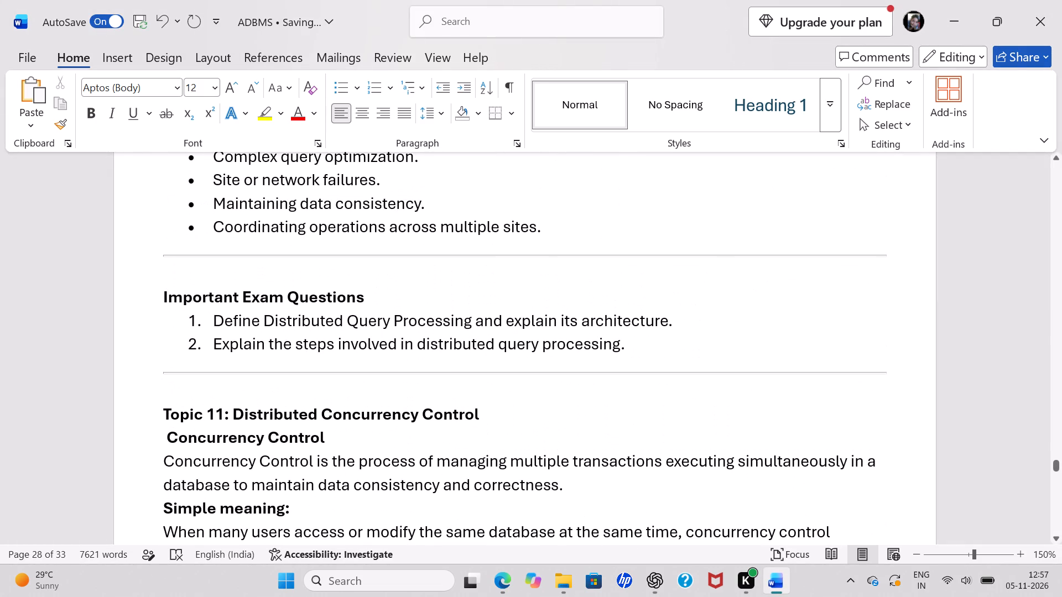
left_click_drag(229, 416, 170, 412)
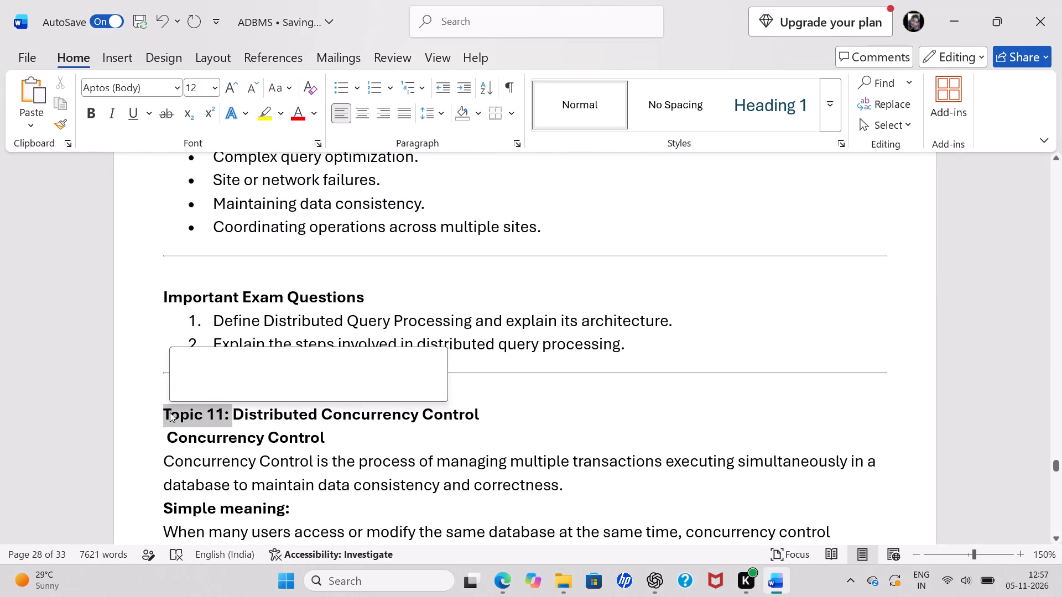
key("BackSpace")
key("BackSpace")
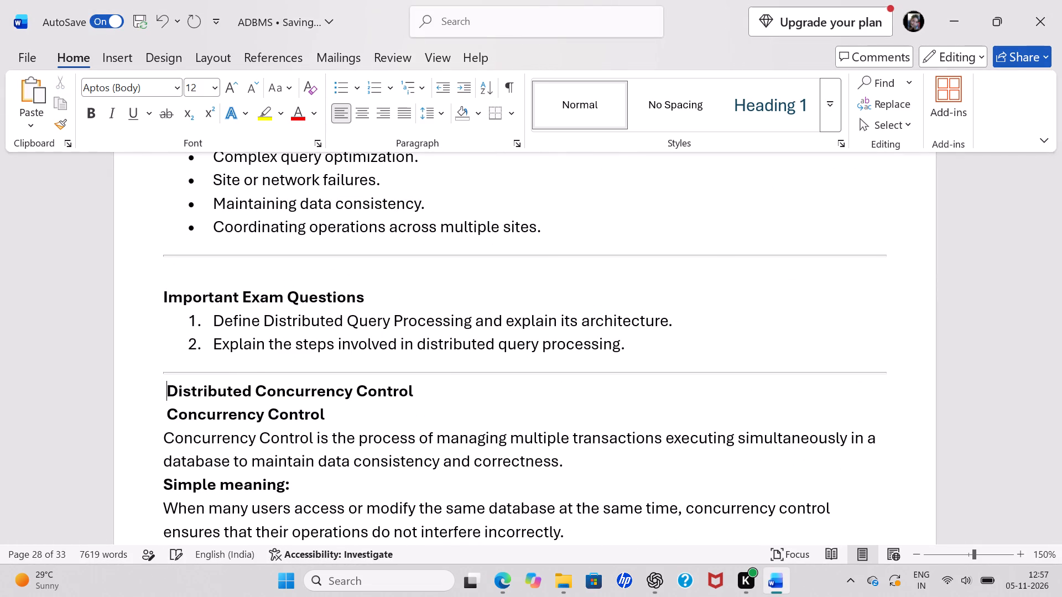
Delete the Distributed Concurrency Control notes from "6. Distributed Deadlock" through the end of "8. Challenges".
scroll(170, 412, "down", 5)
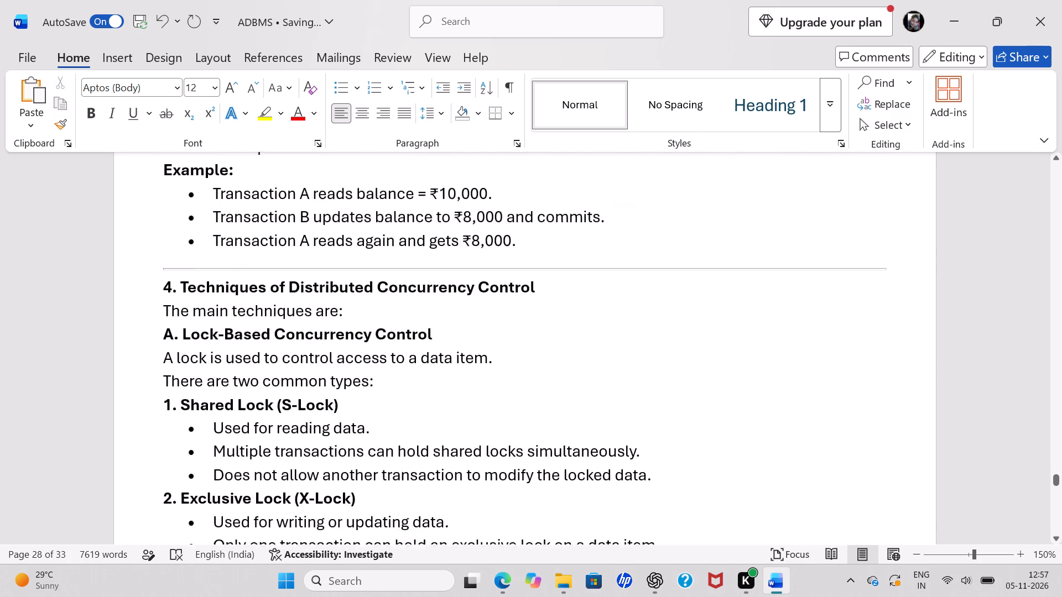
scroll(170, 412, "down", 9)
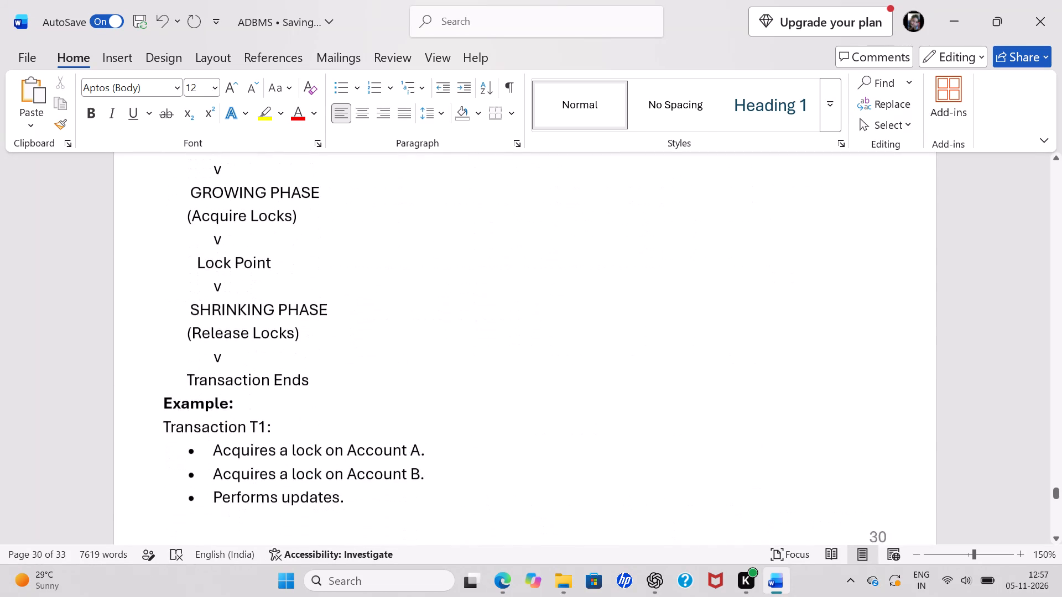
scroll(170, 412, "down", 2)
scroll(170, 412, "up", 1)
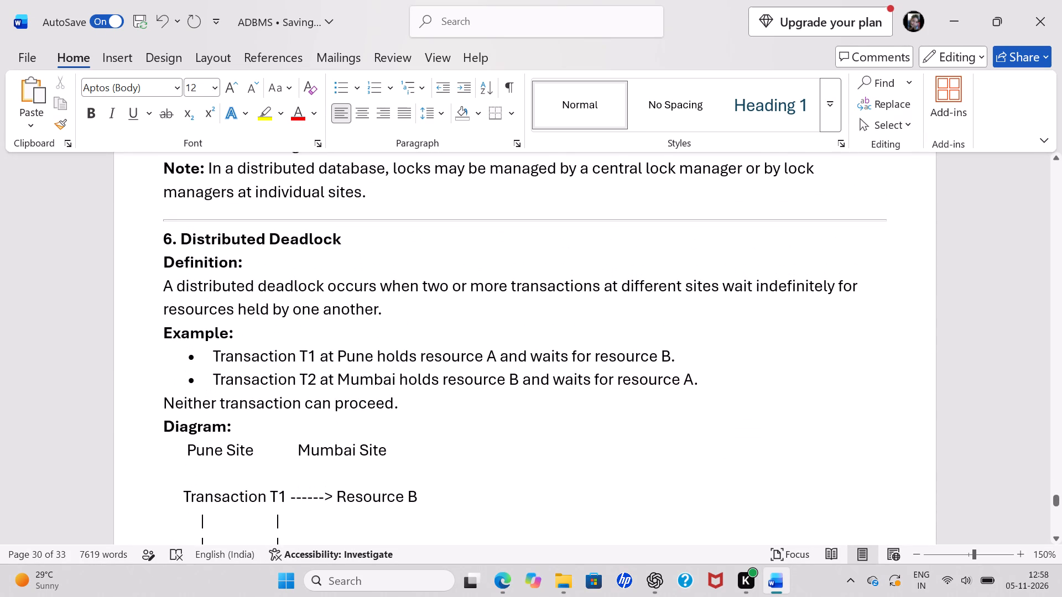
left_click_drag(156, 239, 251, 431)
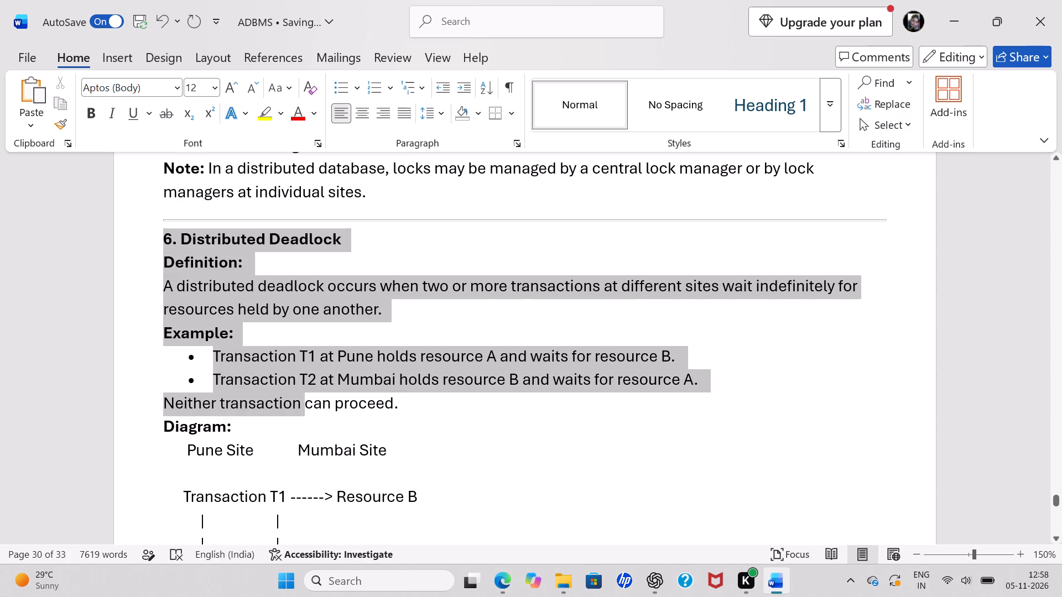
left_click_drag(251, 431, 315, 596)
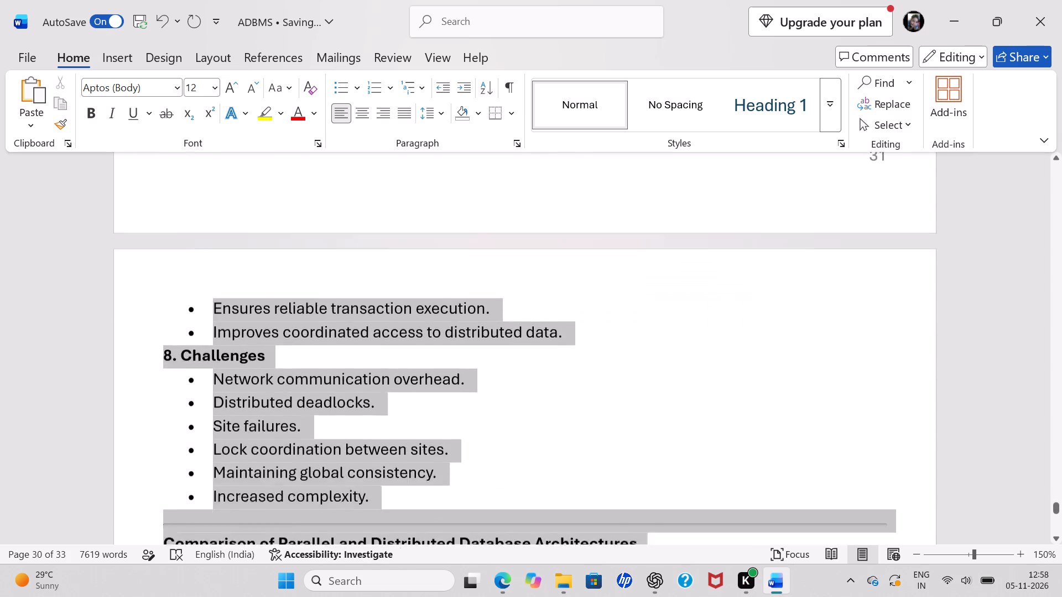
left_click_drag(315, 596, 259, 227)
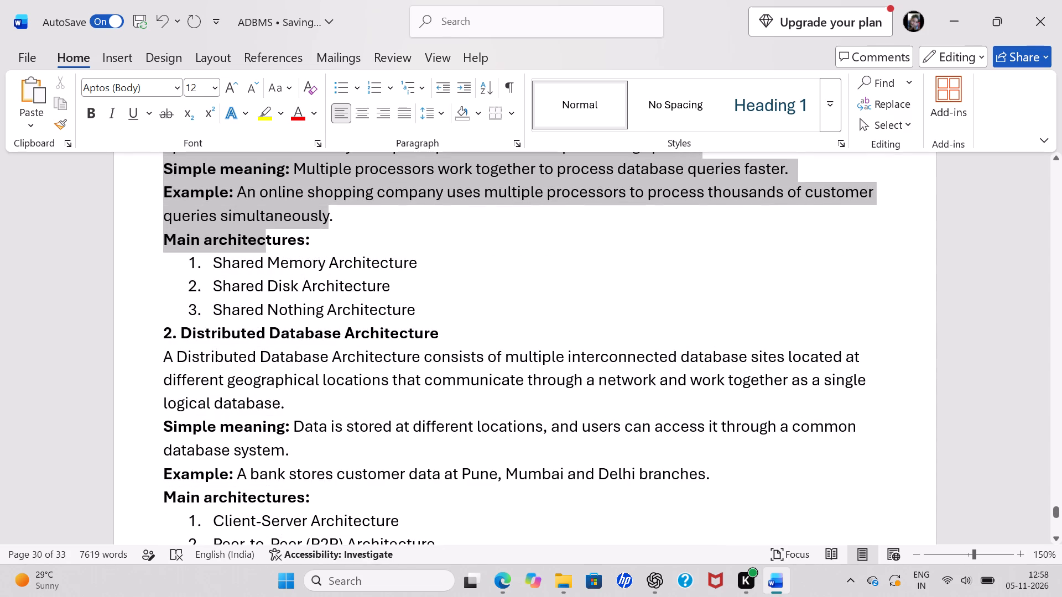
left_click_drag(259, 227, 308, 216)
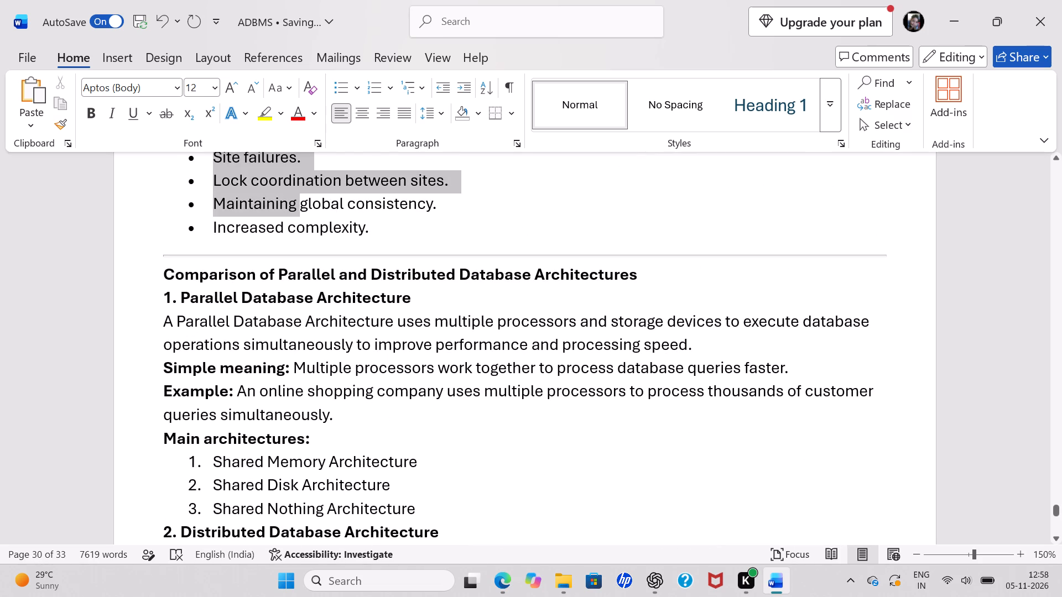
left_click_drag(308, 216, 336, 228)
key("BackSpace")
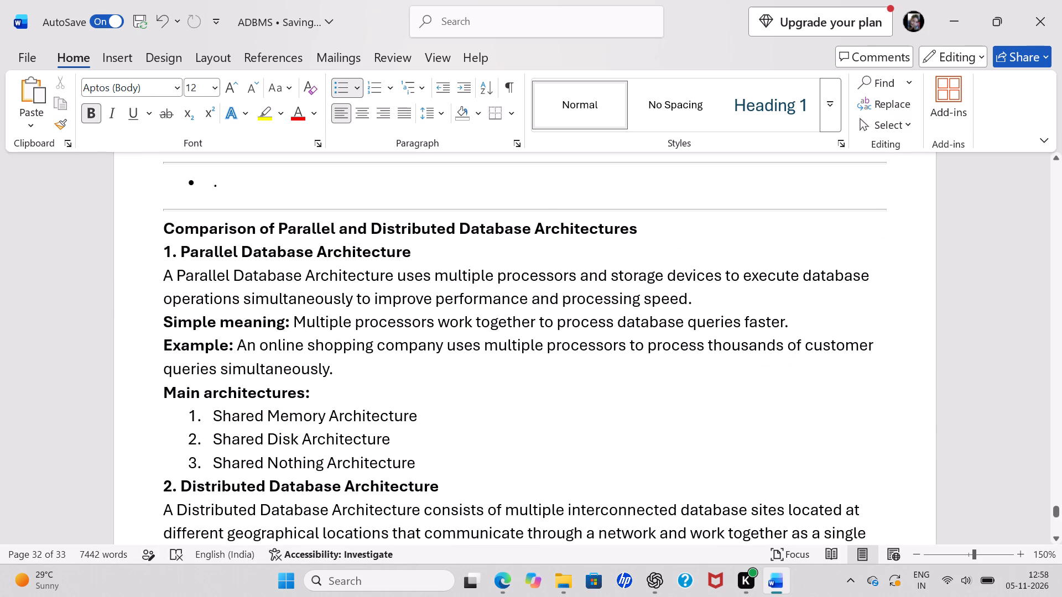
Remove the leftover bullet, extra divider line and blank line above the Comparison of Parallel and Distributed Database Architectures heading.
key("Right")
key("BackSpace")
key("BackSpace")
key("BackSpace")
key("BackSpace")
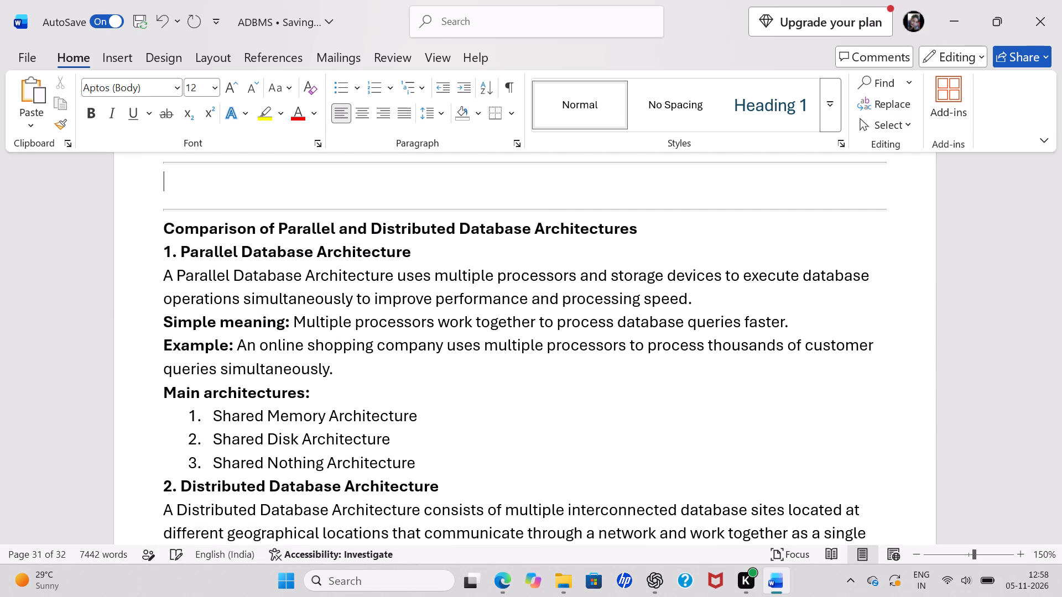
key("BackSpace")
key("BackSpace")
scroll(336, 228, "up", 1)
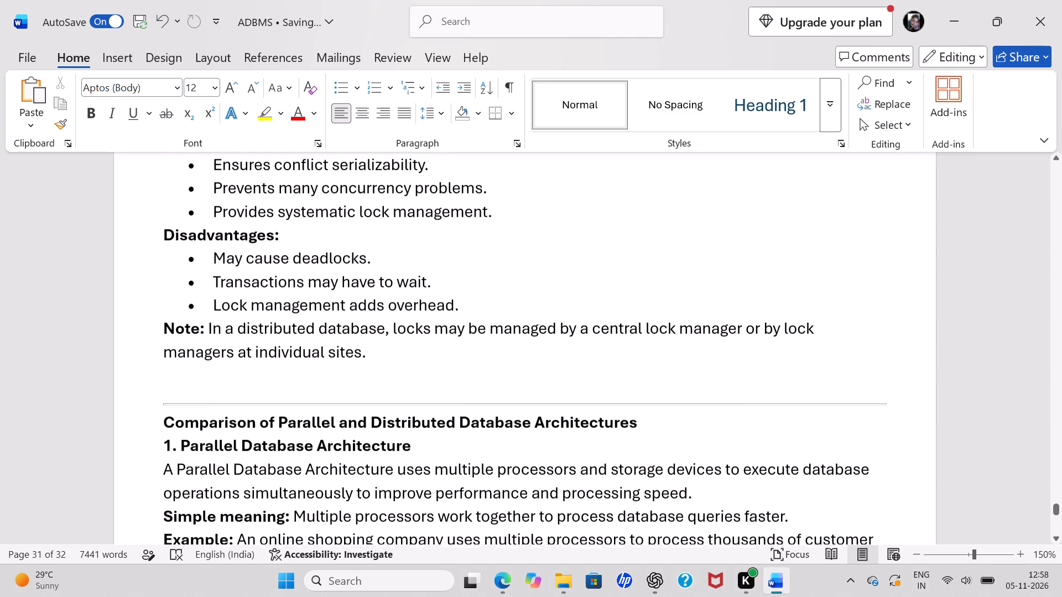
key("BackSpace")
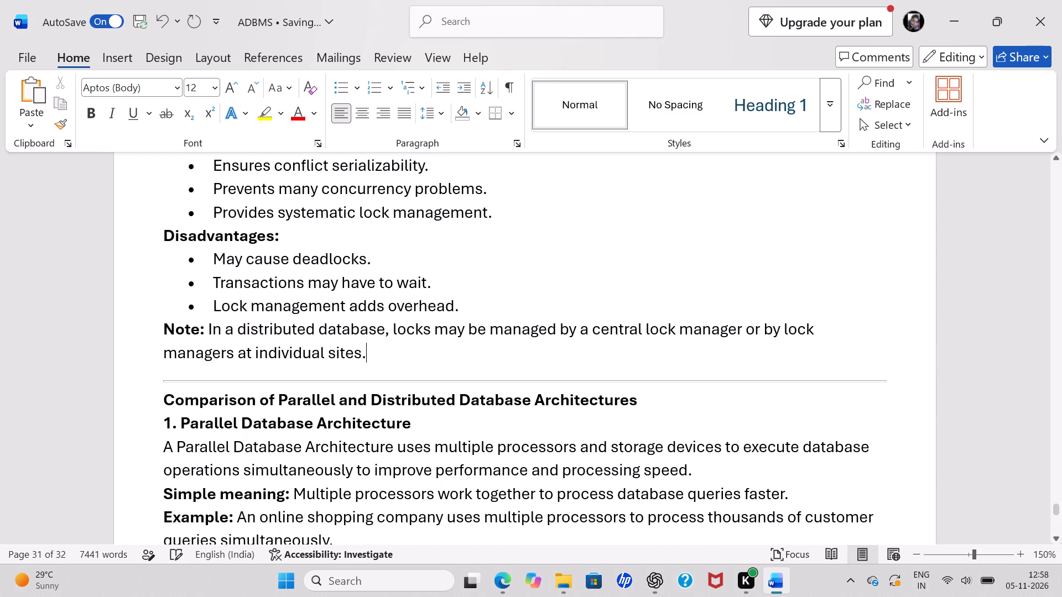
Look back through the Distributed Concurrency Control section, from Two-Phase Locking to its opening definitions, for further topics to remove.
scroll(317, 316, "up", 3)
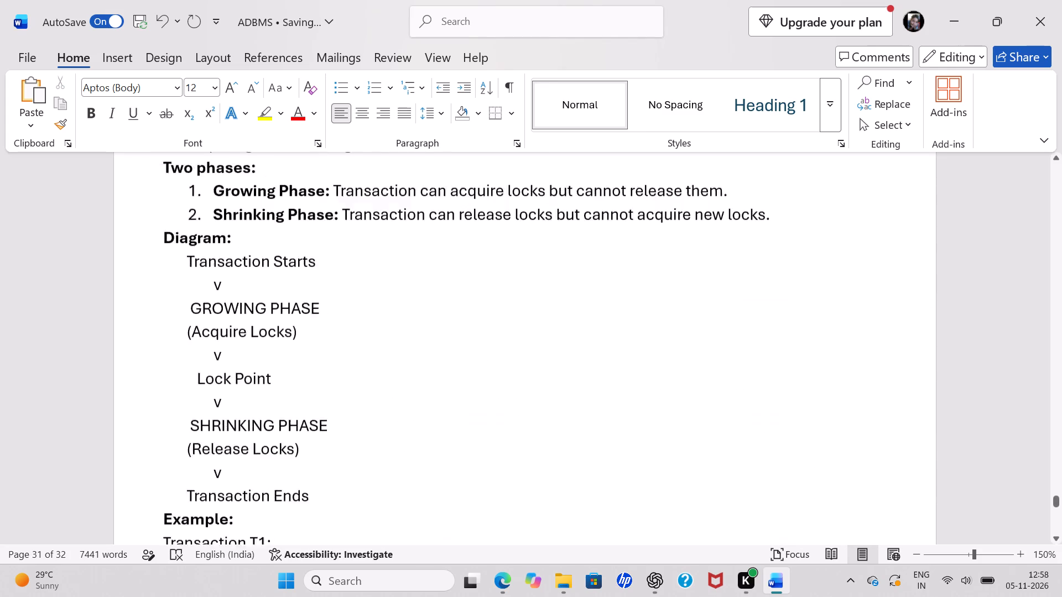
scroll(317, 316, "up", 3)
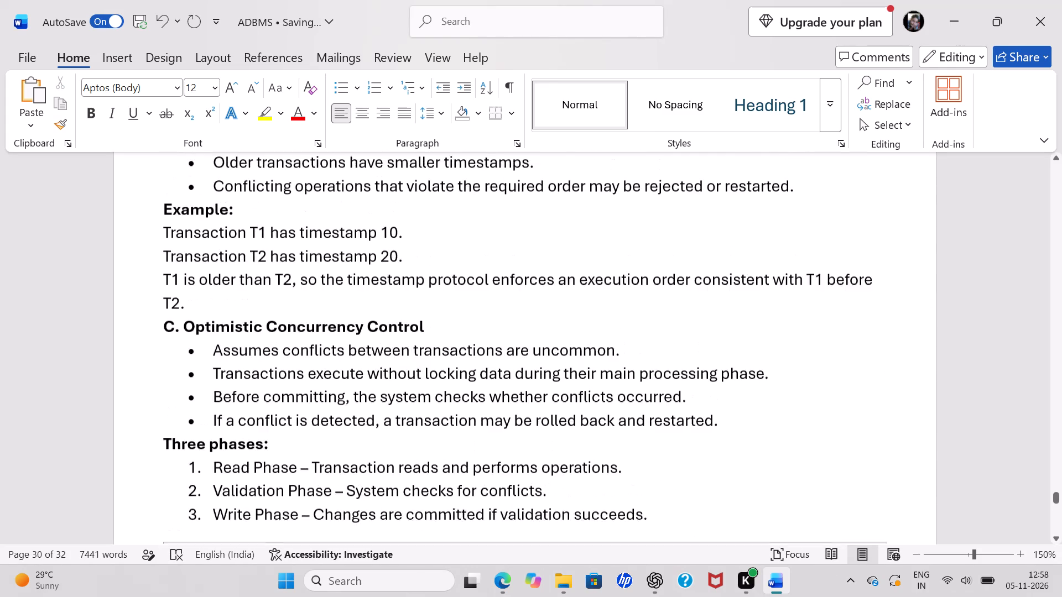
scroll(317, 316, "up", 2)
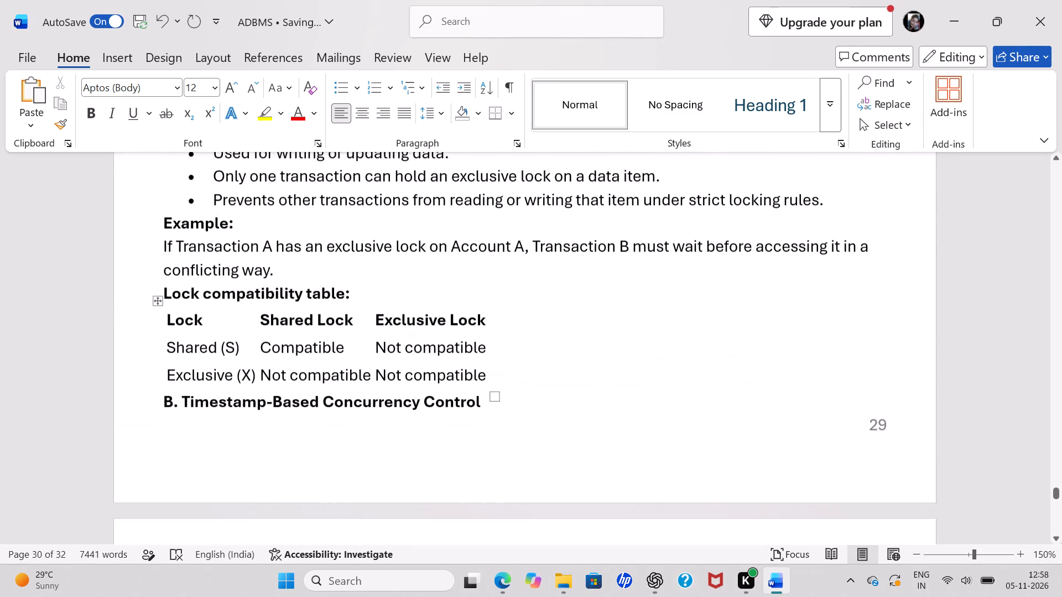
scroll(317, 316, "up", 3)
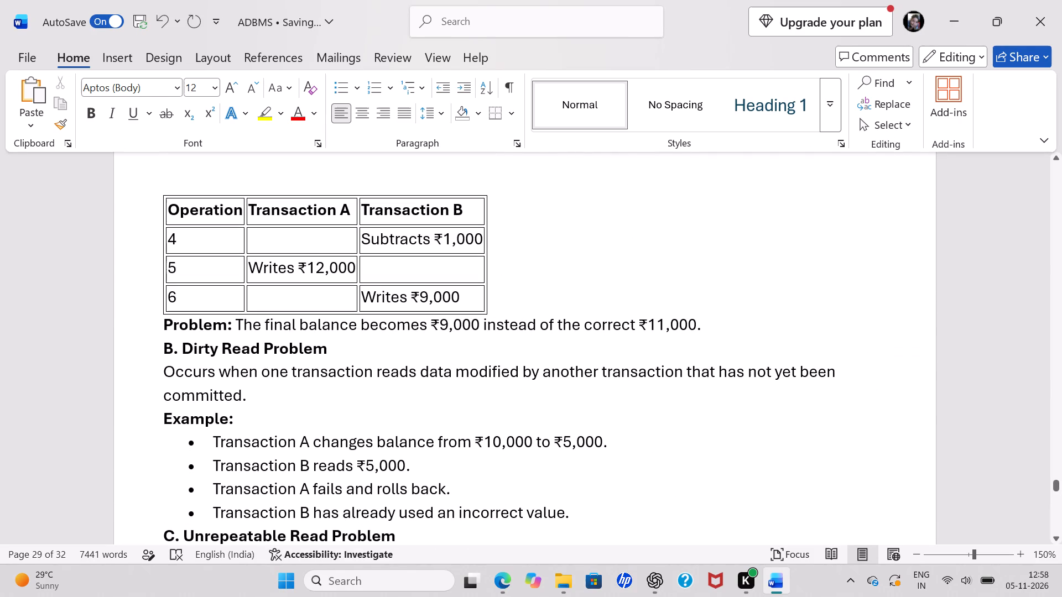
scroll(317, 316, "up", 3)
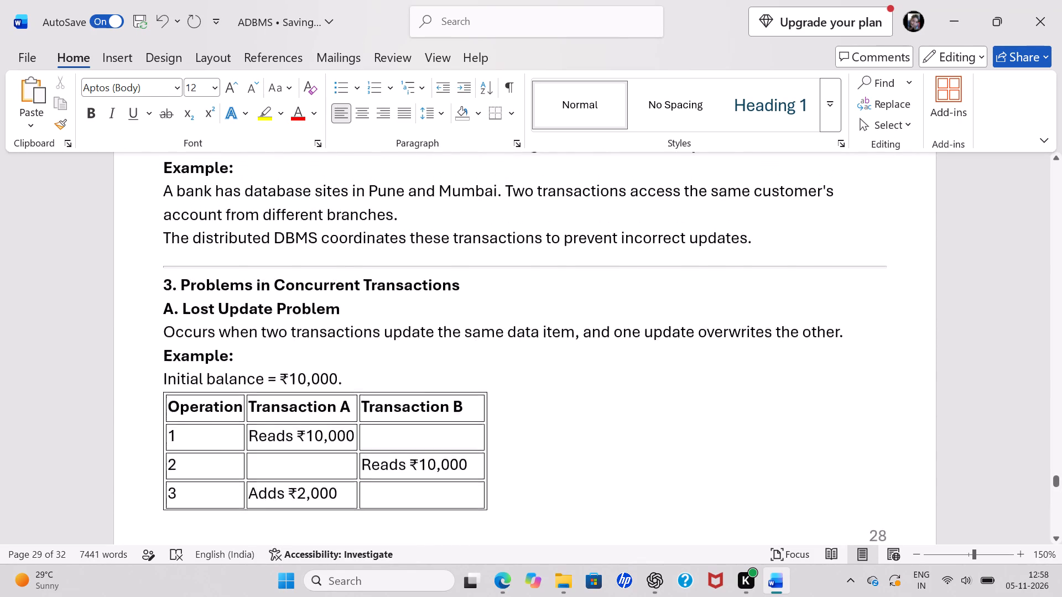
scroll(317, 316, "up", 3)
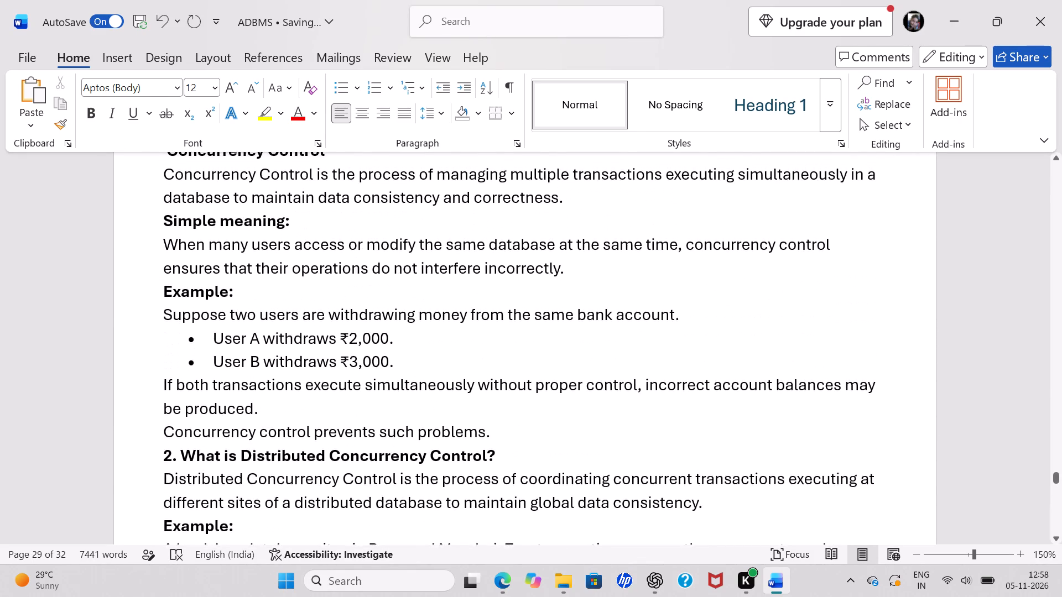
scroll(317, 316, "up", 2)
scroll(317, 316, "down", 3)
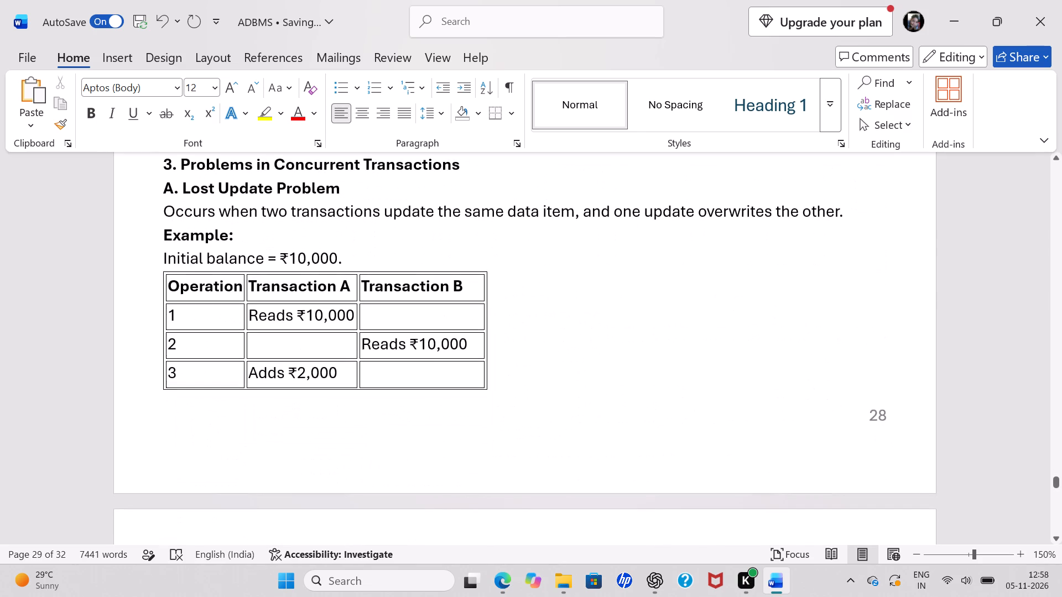
scroll(317, 316, "up", 1)
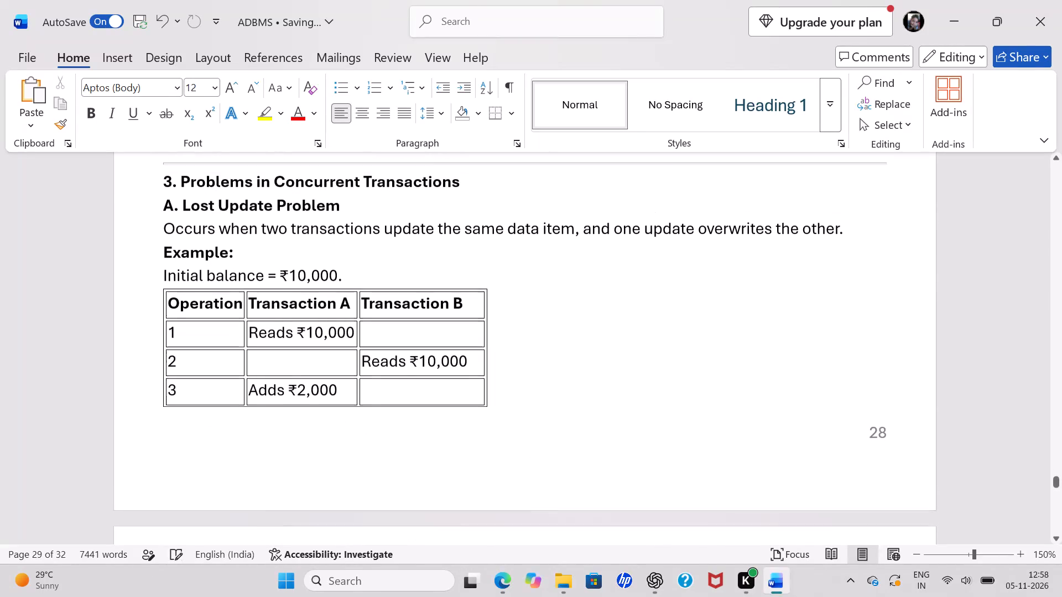
scroll(317, 316, "up", 1)
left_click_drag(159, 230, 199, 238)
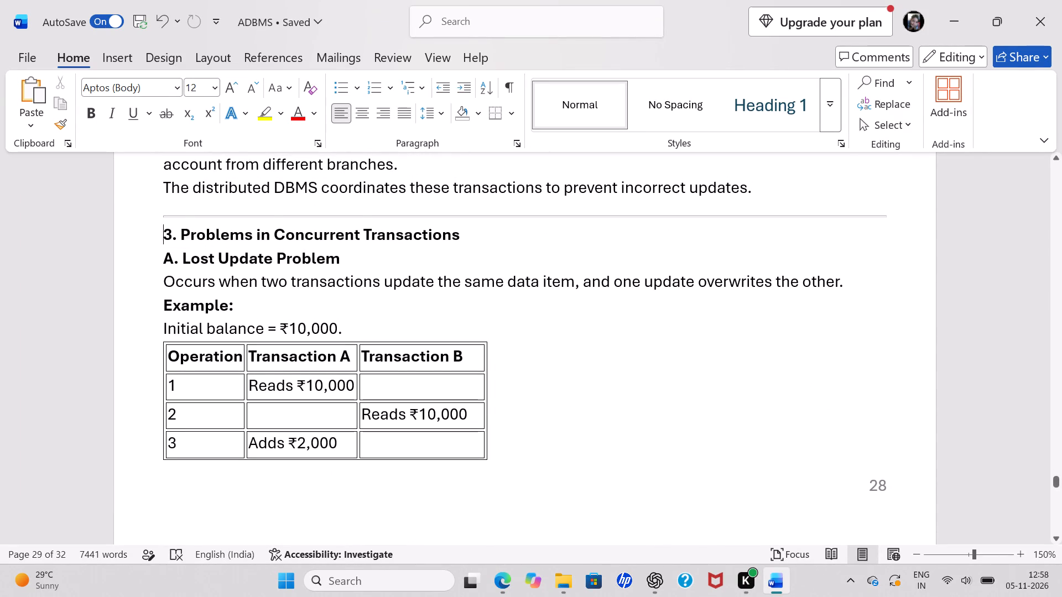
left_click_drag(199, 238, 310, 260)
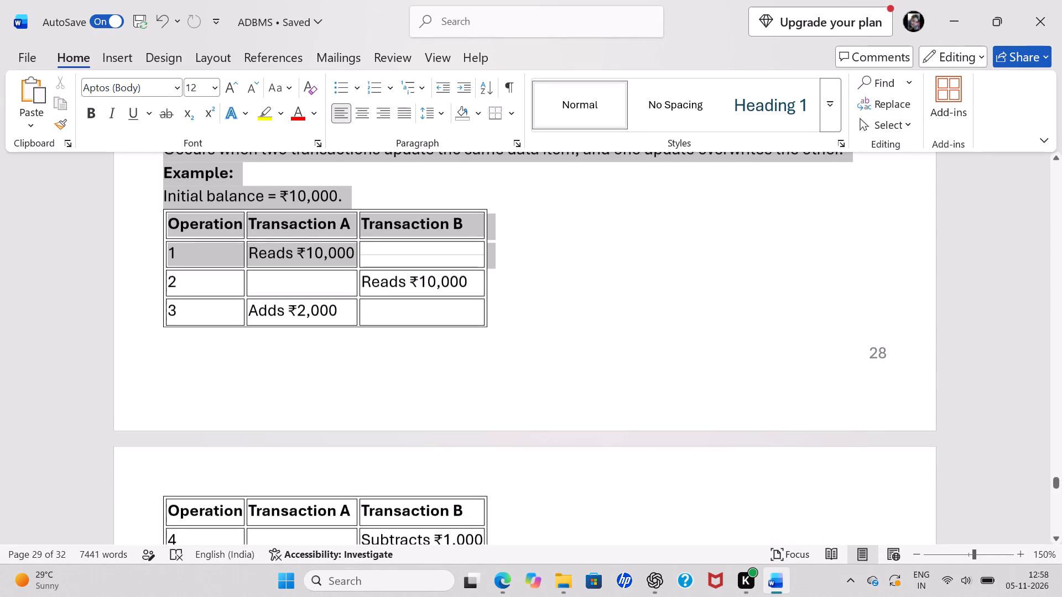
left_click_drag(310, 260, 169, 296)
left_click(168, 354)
Delete the entire "5. Distributed Two-Phase Locking (2PL)" section and the blank line left above the Comparison heading.
scroll(168, 354, "down", 1)
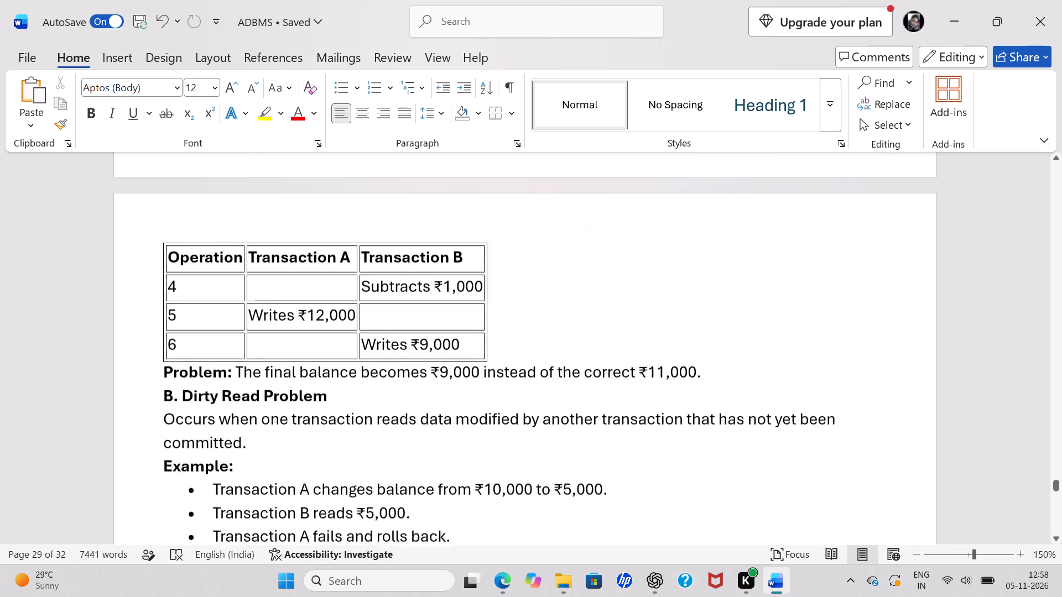
scroll(168, 354, "down", 3)
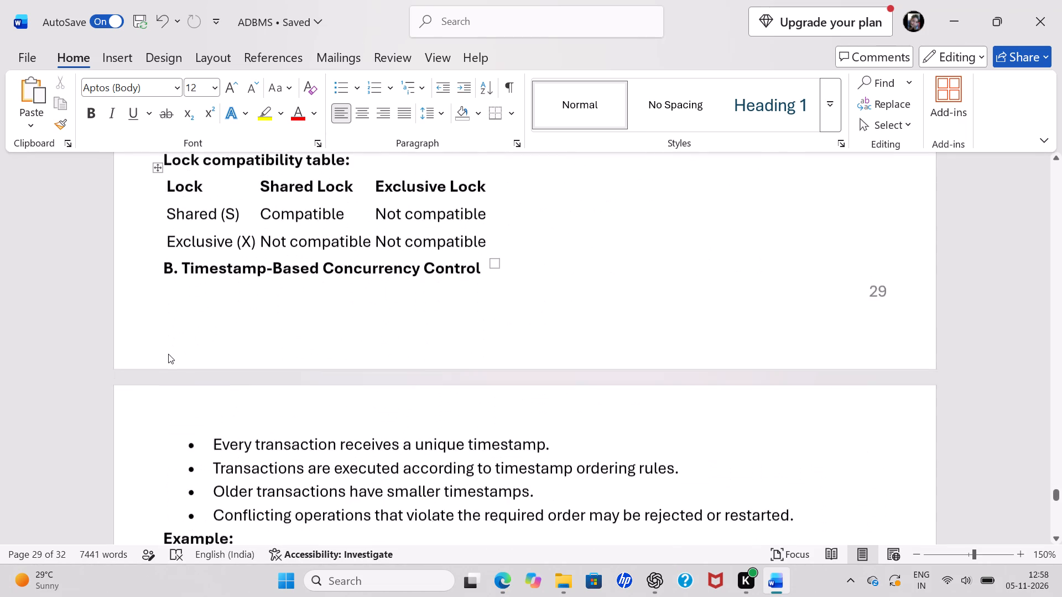
scroll(168, 354, "down", 3)
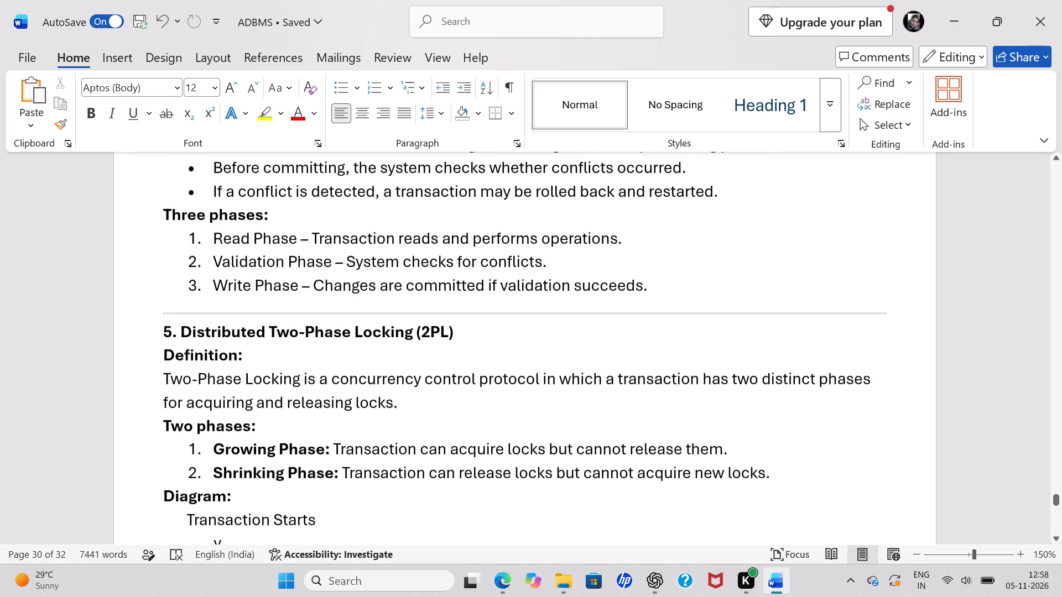
scroll(168, 354, "down", 1)
left_click_drag(159, 210, 264, 596)
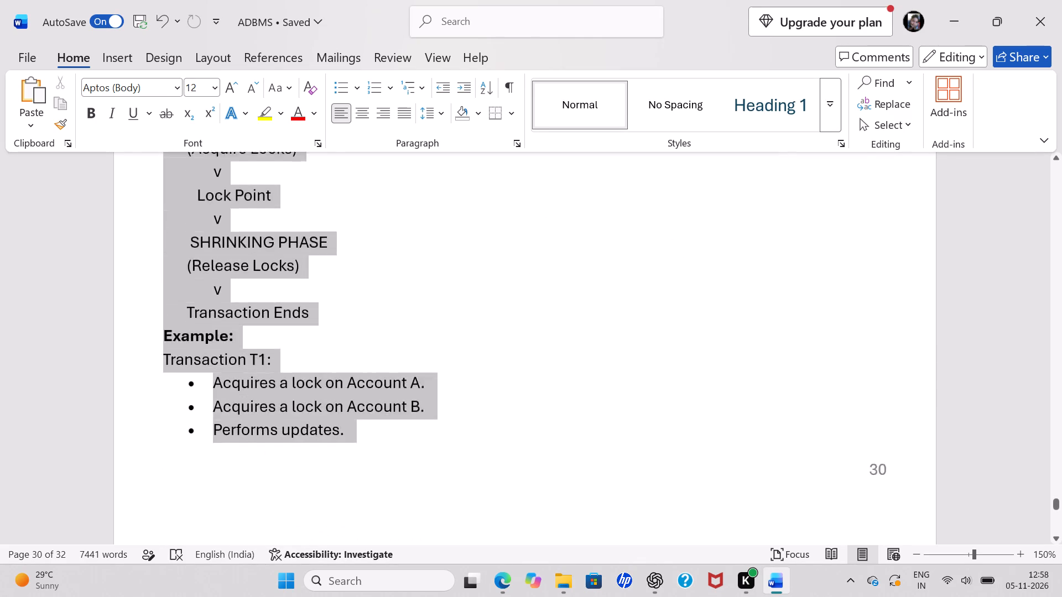
left_click_drag(264, 596, 306, 360)
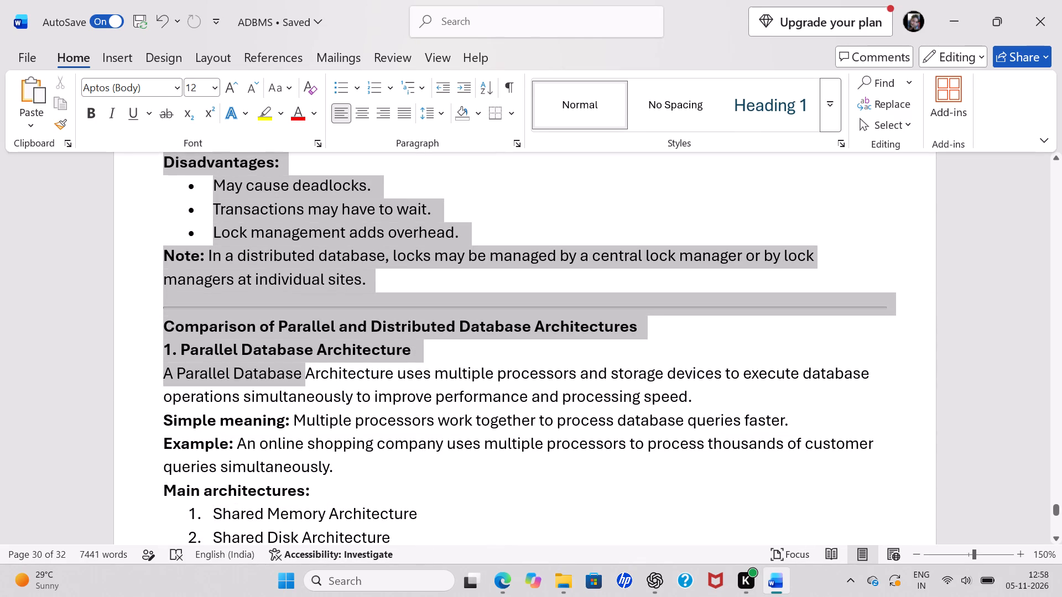
left_click_drag(306, 360, 372, 286)
key("BackSpace")
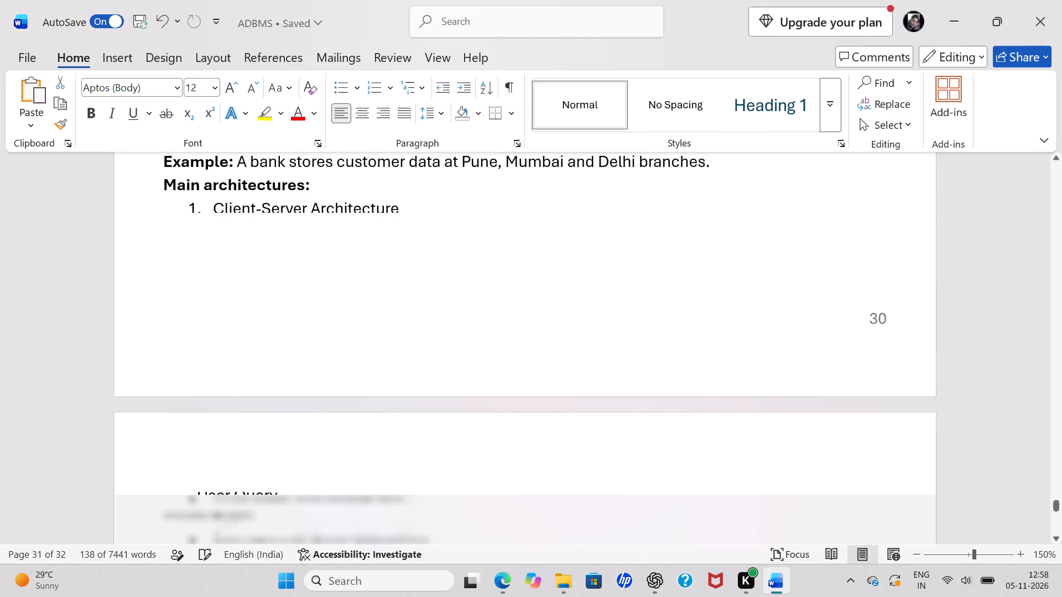
scroll(372, 286, "up", 2)
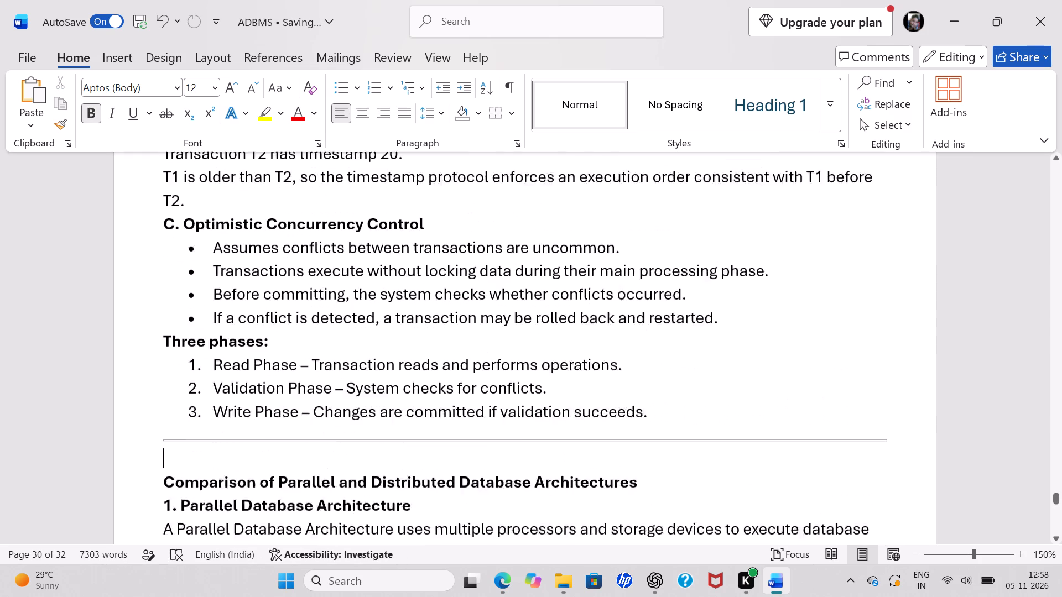
scroll(372, 286, "up", 1)
key("BackSpace")
Review the remaining concurrency problems and the lock-based, timestamp-based and optimistic techniques, down to the Comparison heading, for out-of-syllabus content.
scroll(372, 286, "up", 1)
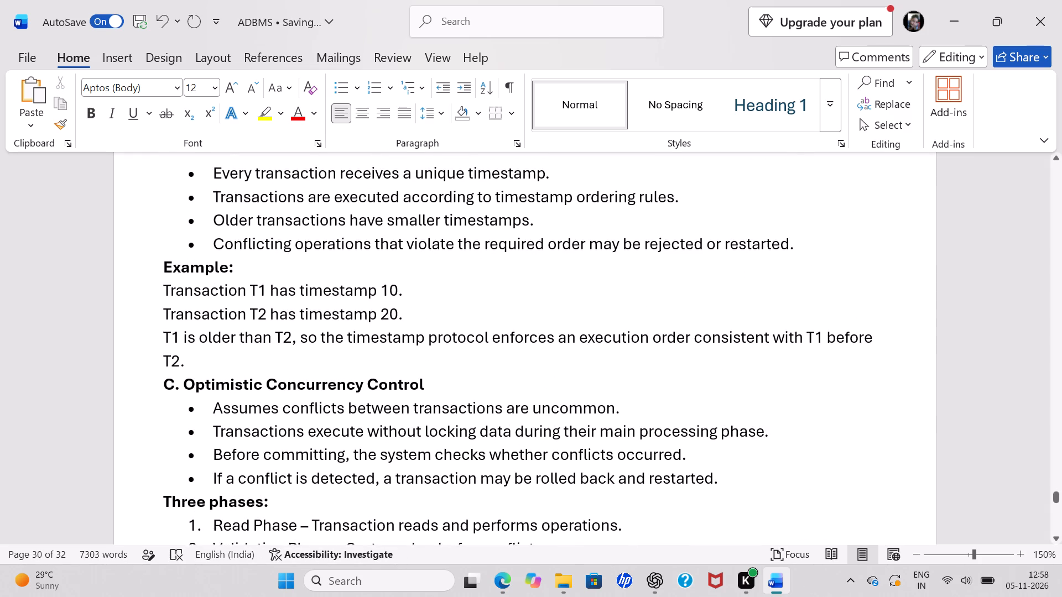
scroll(372, 286, "up", 2)
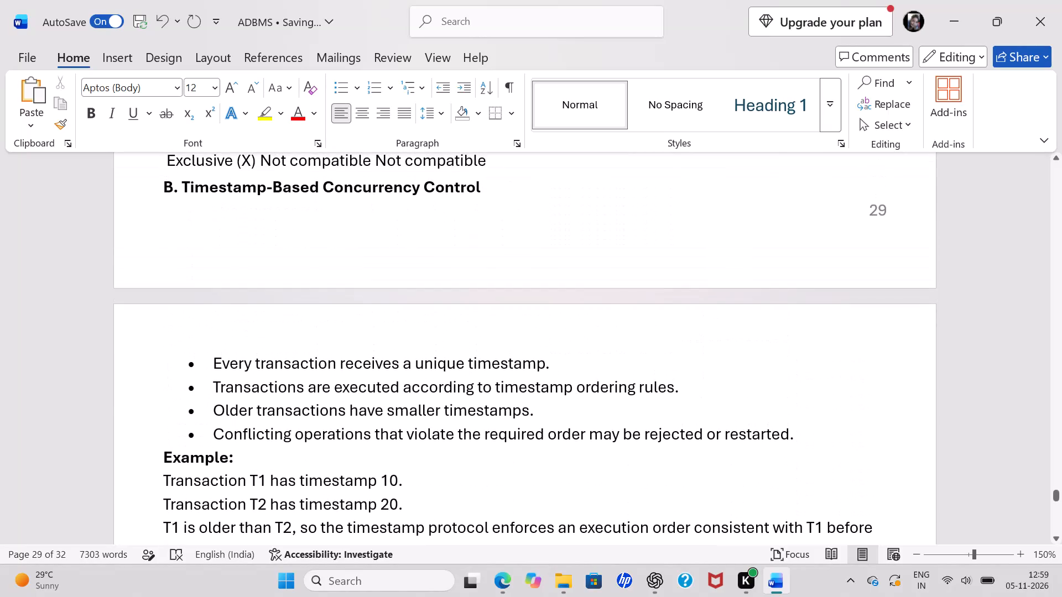
scroll(372, 286, "up", 2)
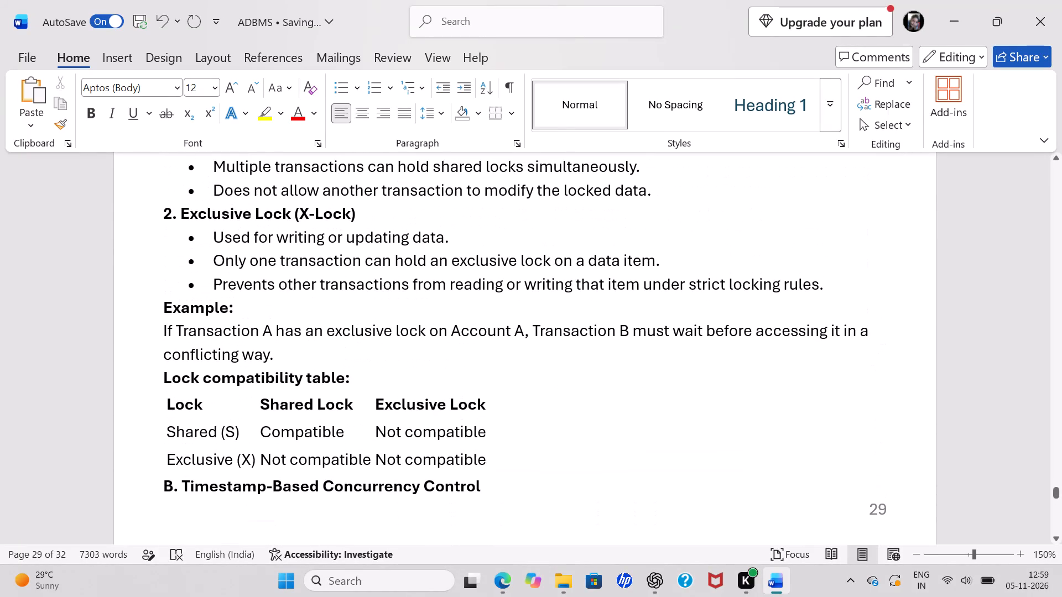
scroll(372, 286, "up", 3)
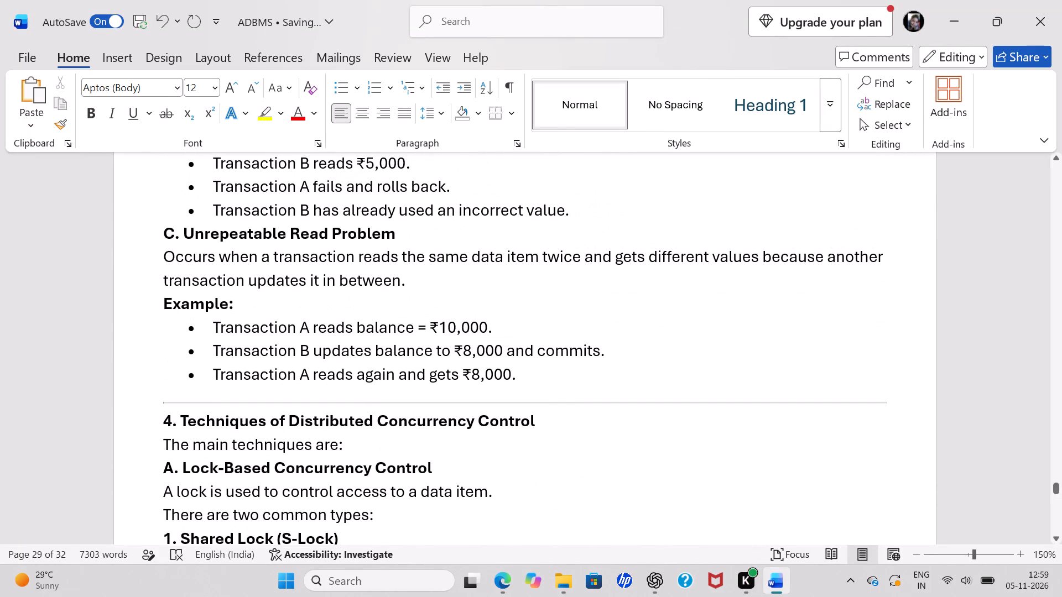
scroll(372, 286, "up", 1)
scroll(372, 286, "down", 2)
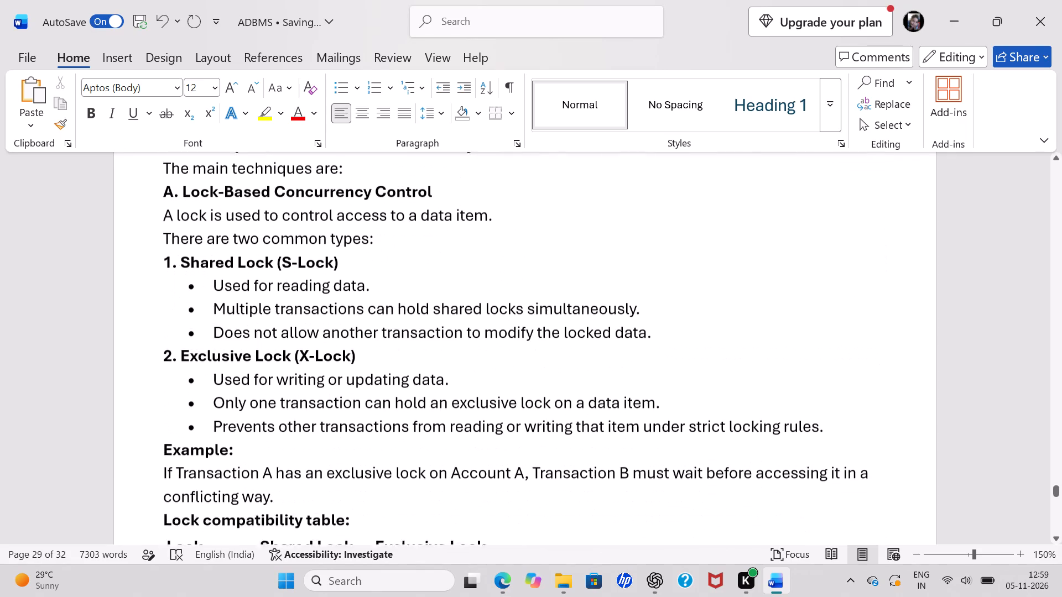
scroll(372, 286, "down", 3)
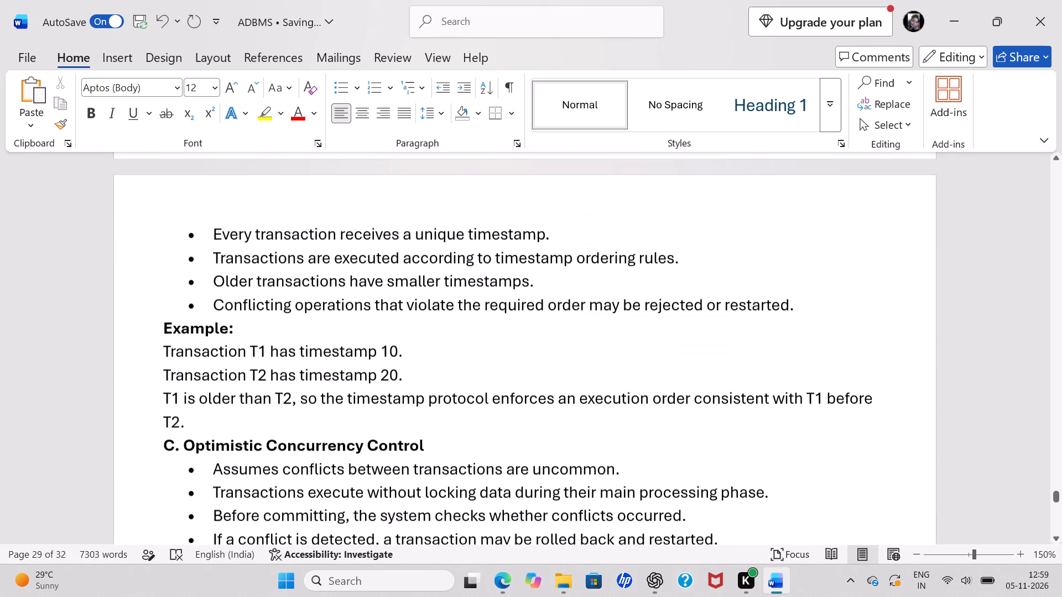
scroll(372, 286, "down", 3)
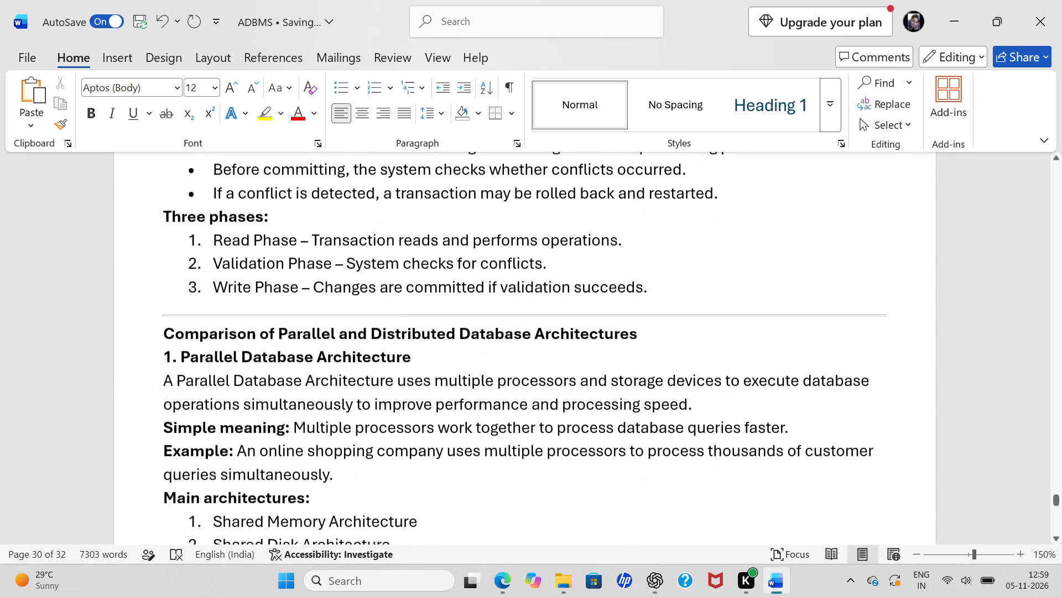
Look back from the Comparison heading through Distributed Concurrency Control to the Distributed Query Processing example for further topics to remove.
scroll(372, 286, "down", 1)
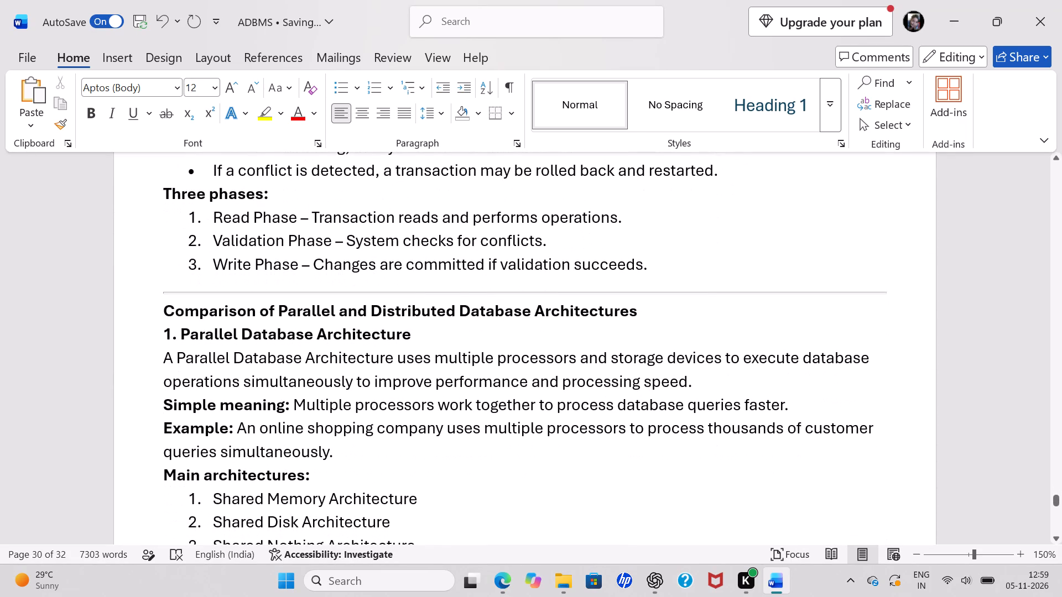
scroll(372, 286, "up", 1)
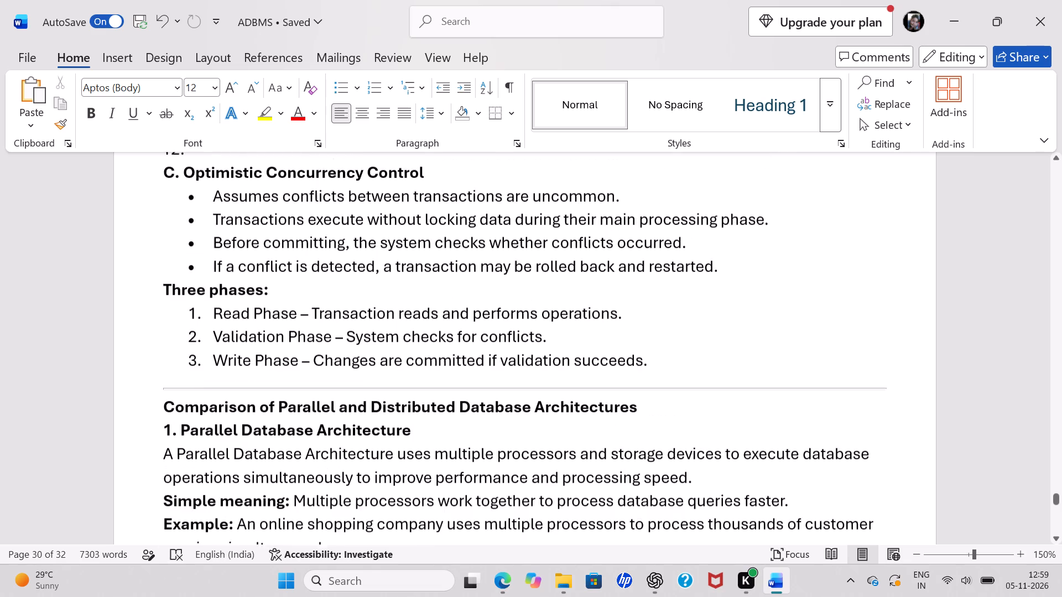
scroll(372, 286, "up", 6)
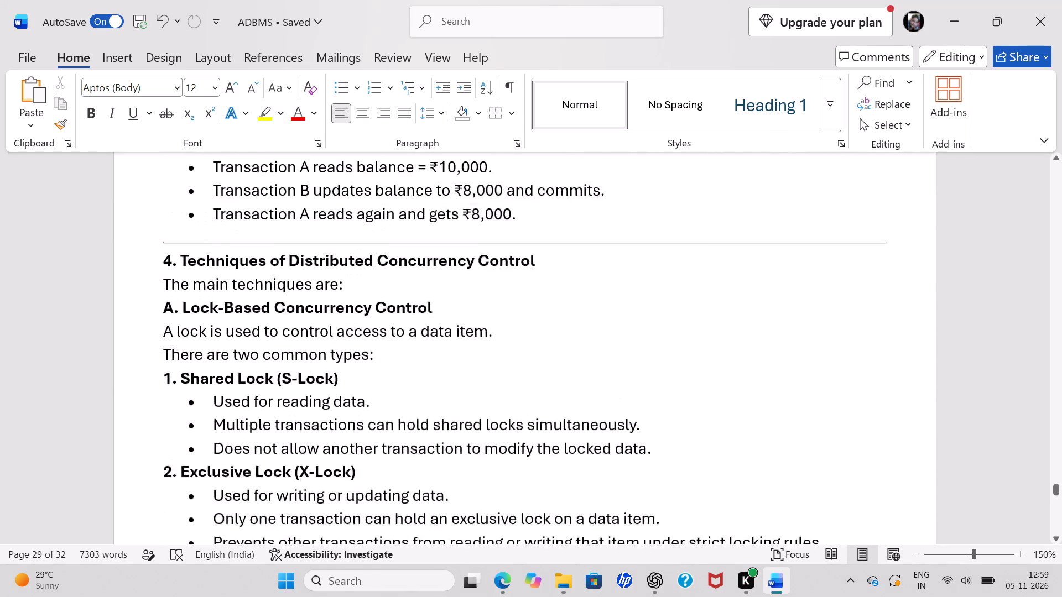
scroll(372, 286, "up", 3)
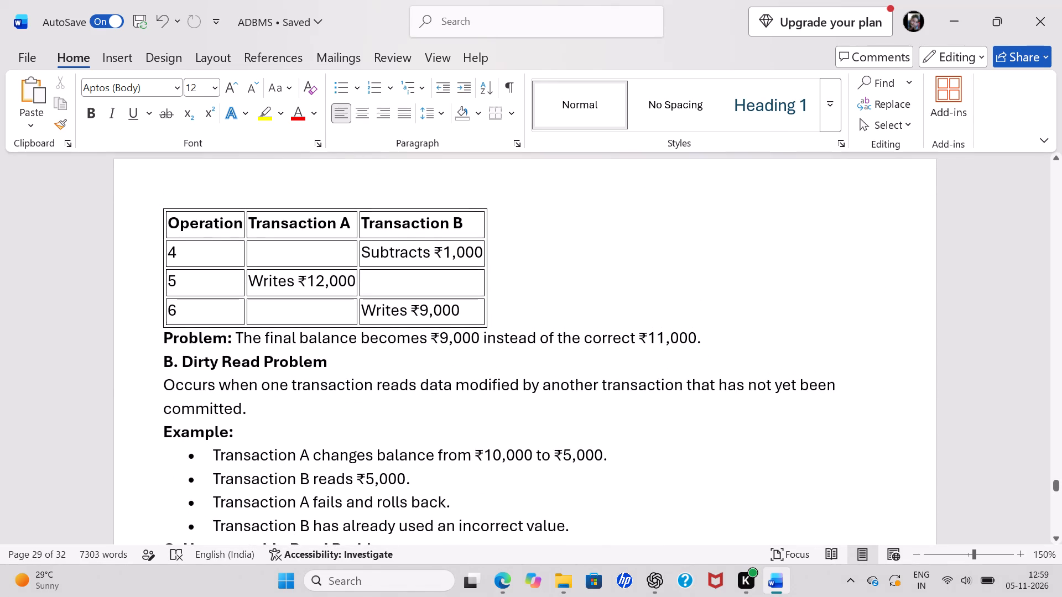
scroll(372, 286, "up", 3)
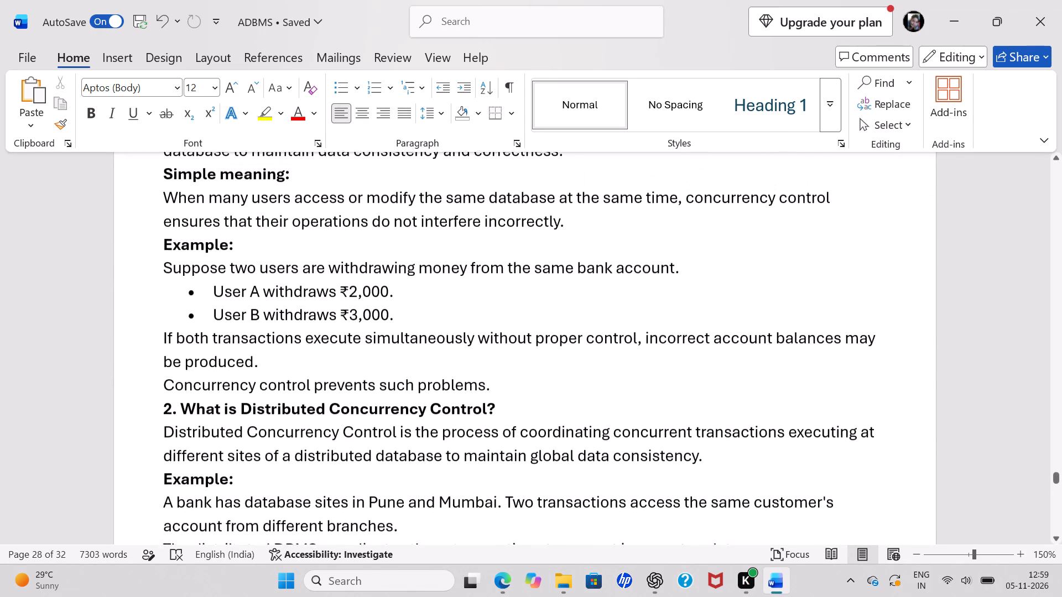
scroll(372, 286, "up", 2)
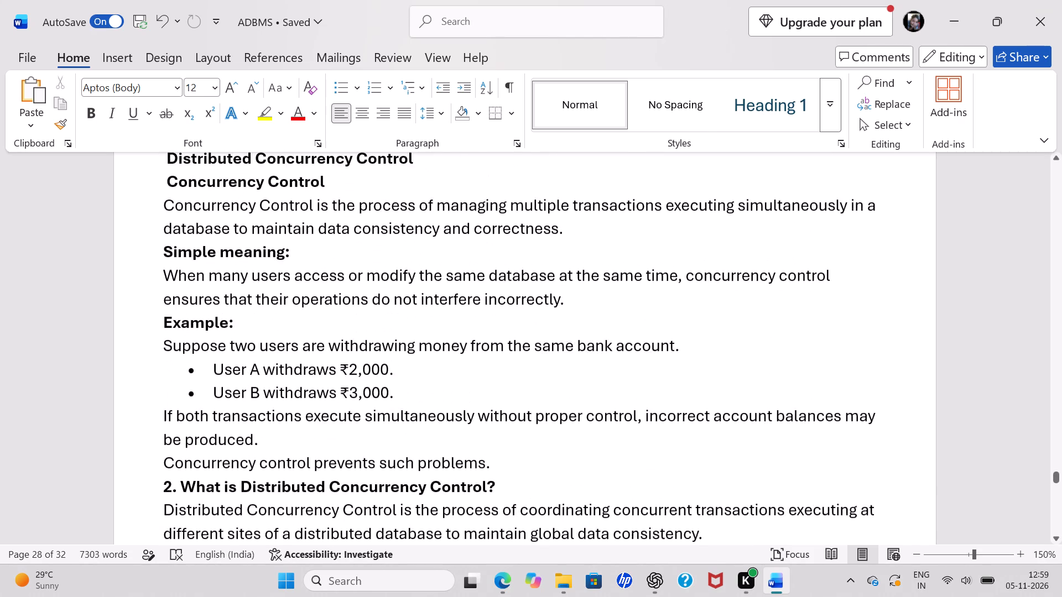
scroll(372, 286, "up", 1)
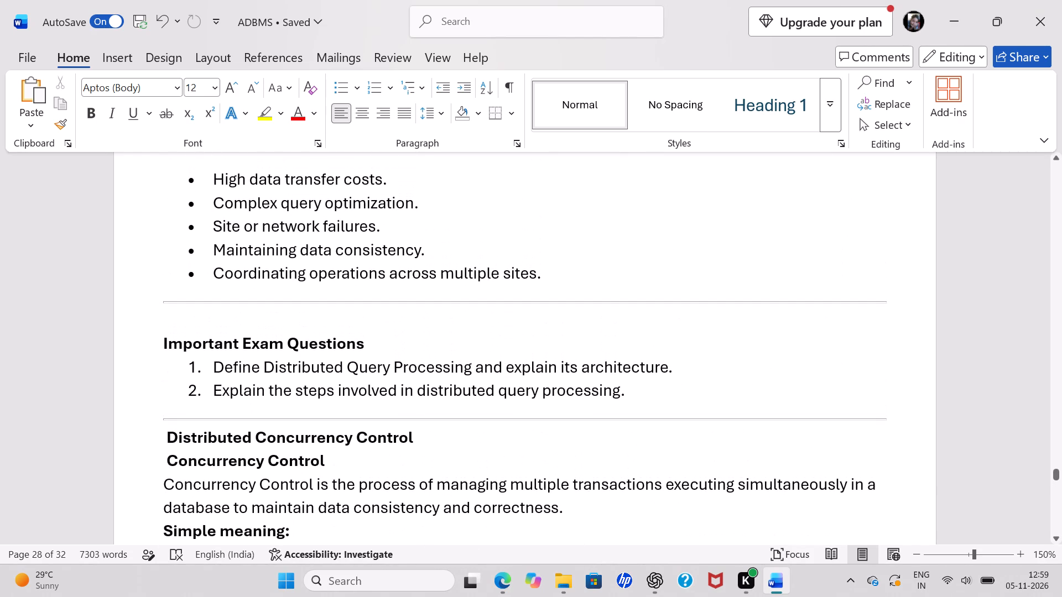
scroll(372, 286, "up", 4)
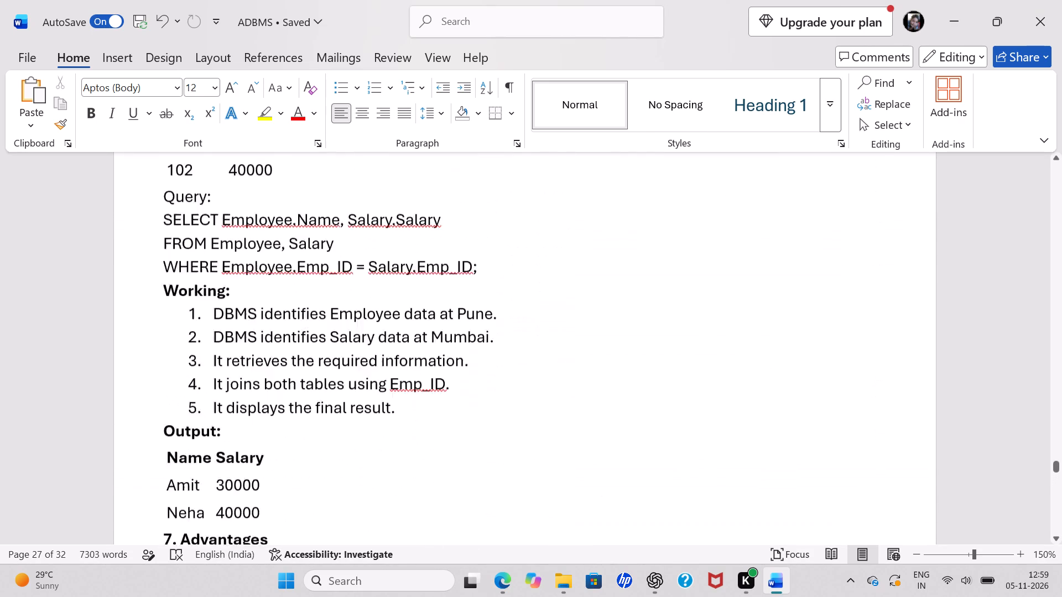
scroll(372, 286, "up", 1)
Delete the "3. Problems in Concurrent Transactions" and "4. Techniques of Distributed Concurrency Control" sections, through the optimistic method's three phases.
scroll(372, 286, "down", 8)
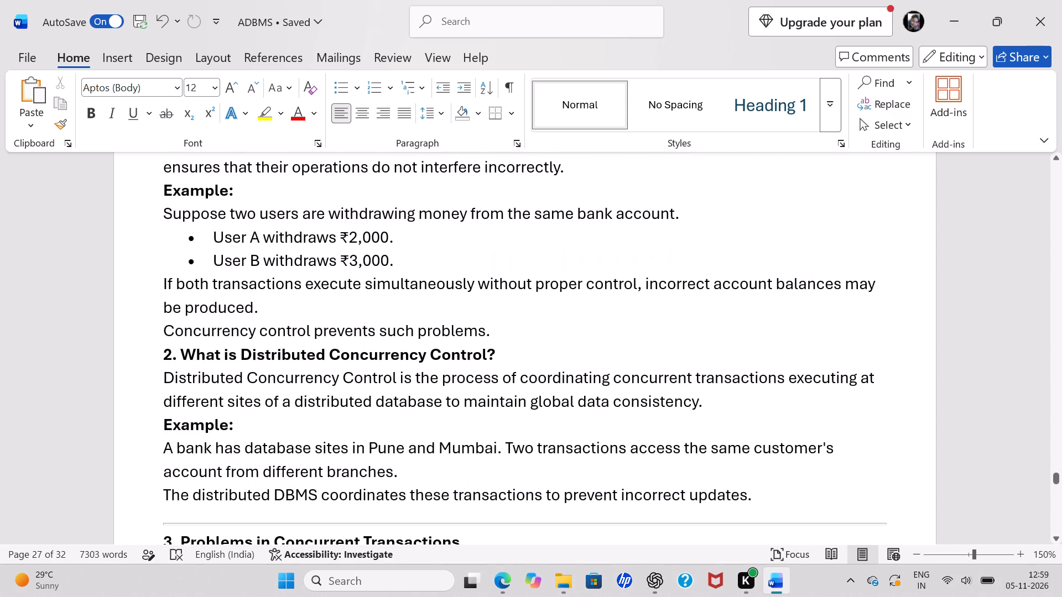
scroll(372, 286, "down", 2)
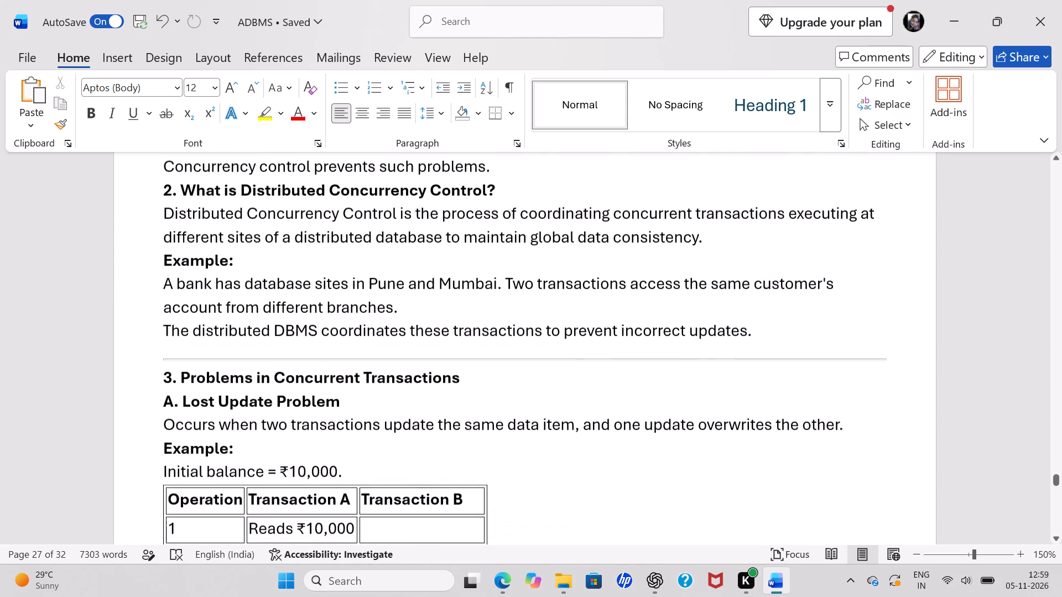
scroll(372, 286, "down", 2)
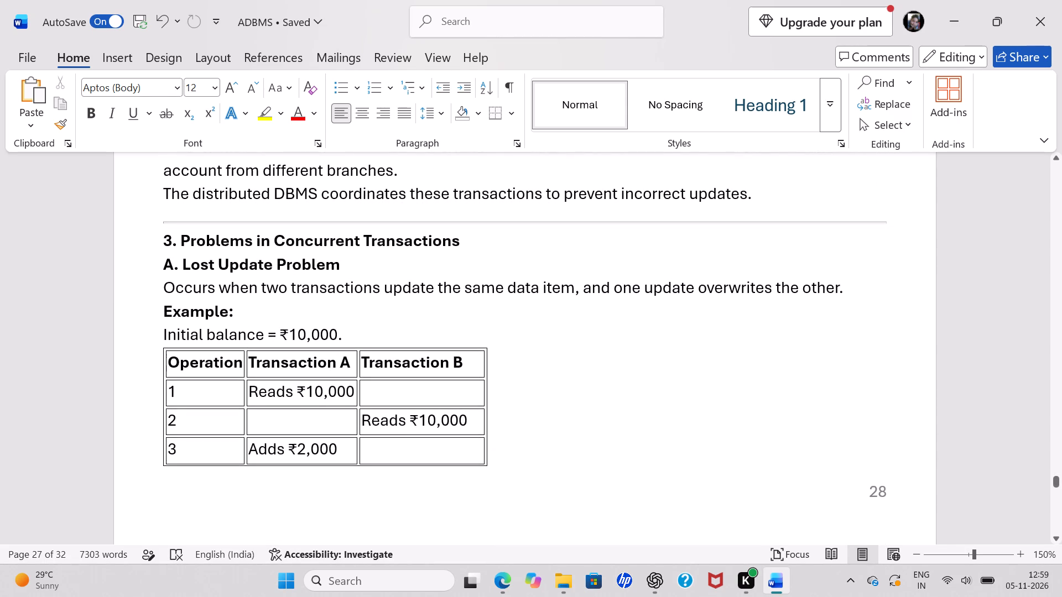
left_click_drag(158, 238, 251, 479)
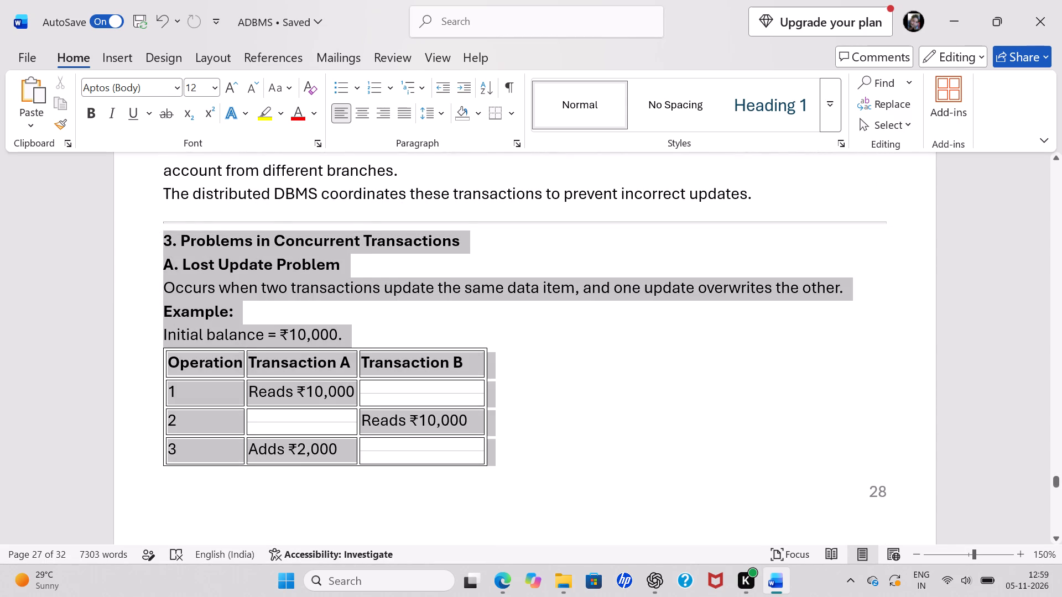
left_click_drag(251, 479, 283, 533)
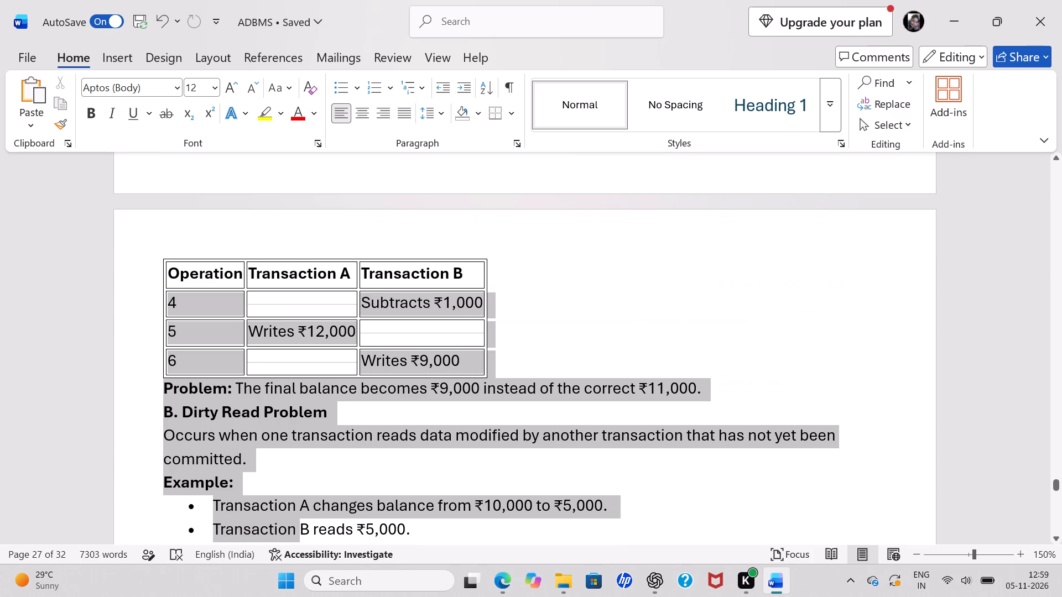
left_click_drag(283, 533, 284, 512)
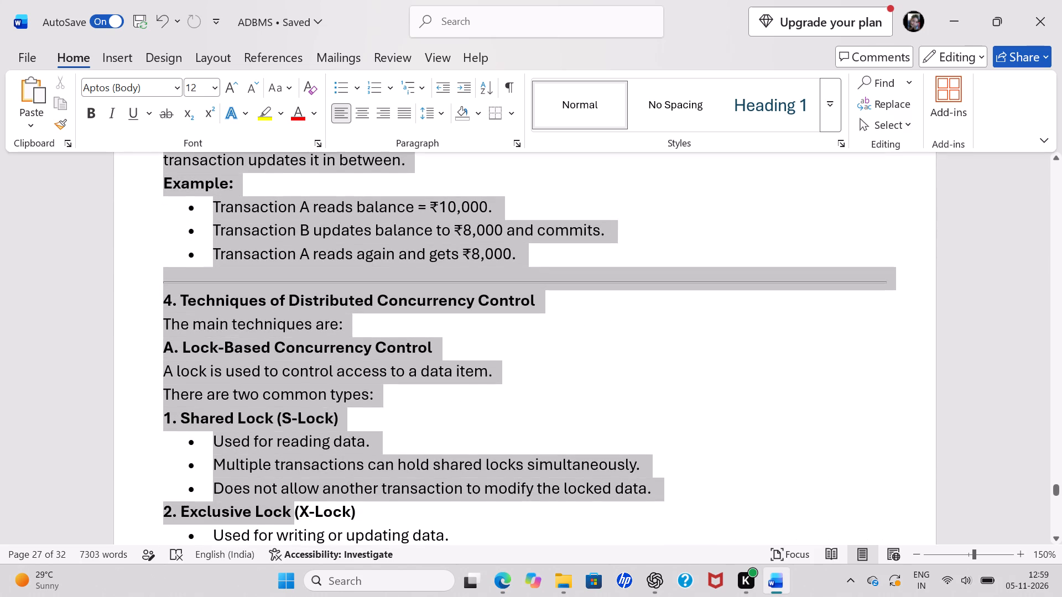
left_click_drag(284, 512, 288, 541)
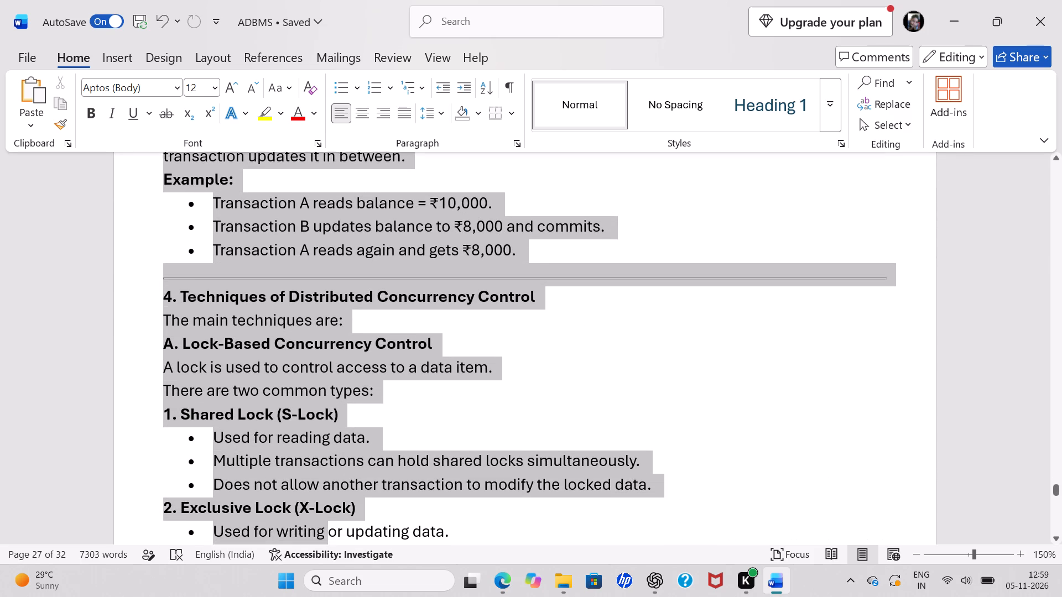
left_click_drag(288, 541, 289, 549)
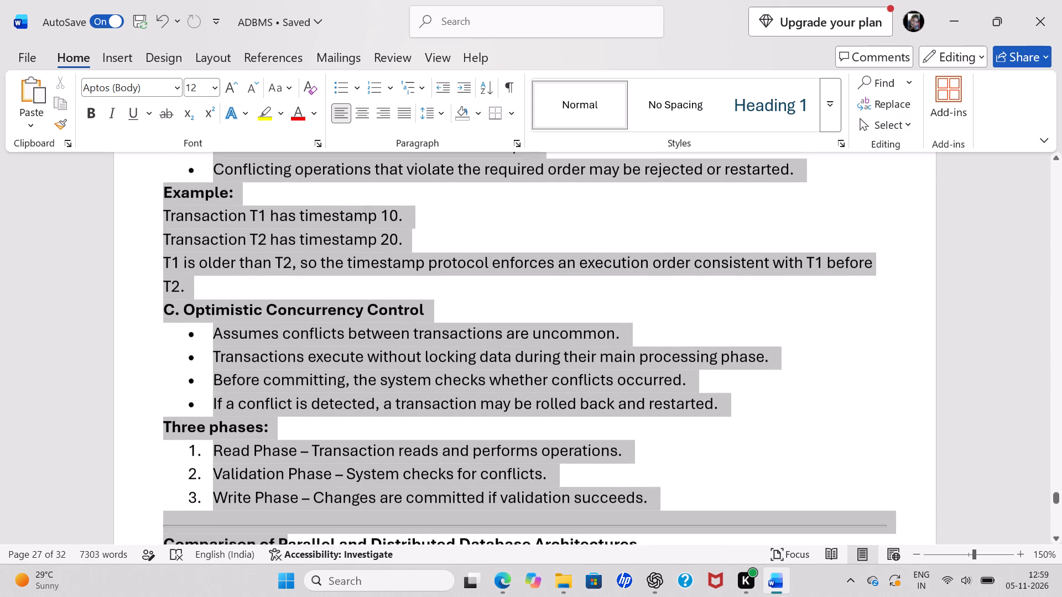
left_click_drag(289, 549, 403, 287)
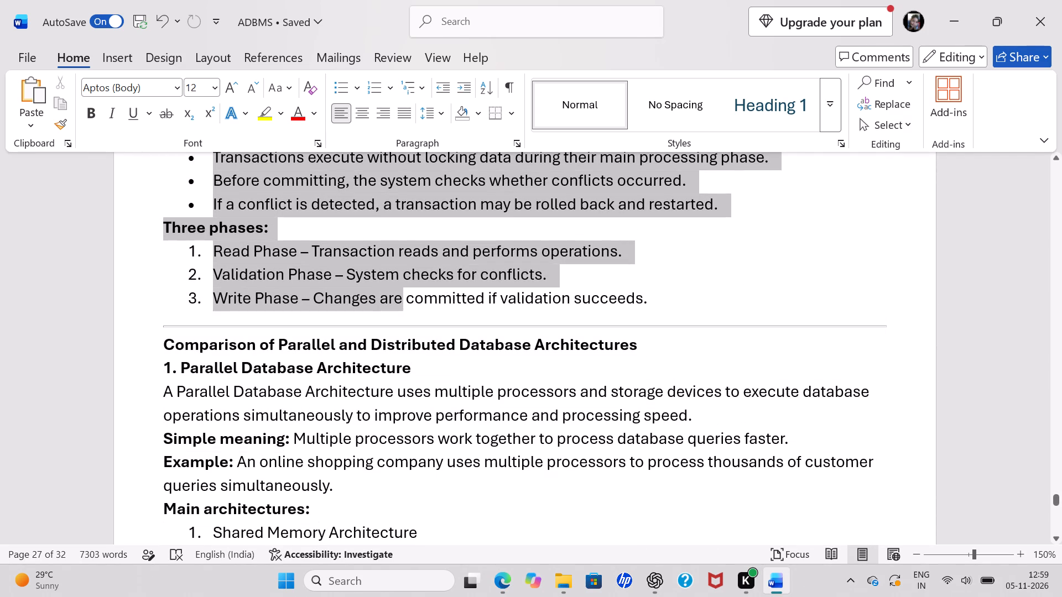
left_click_drag(403, 287, 627, 303)
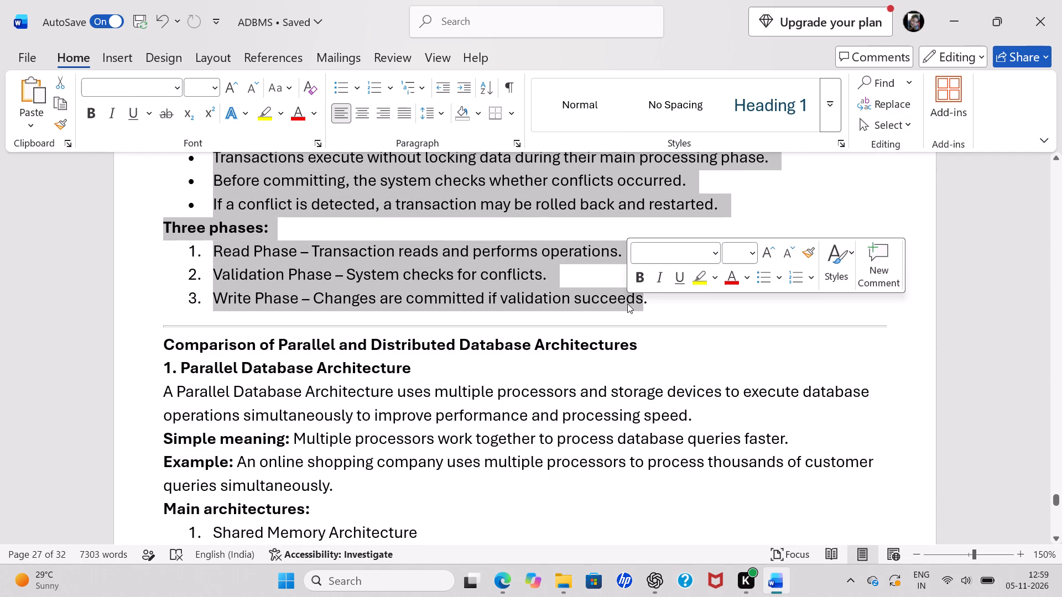
key("BackSpace")
Remove the leftover numbered item with its full stop and the extra divider line above the Comparison heading.
scroll(627, 303, "up", 1)
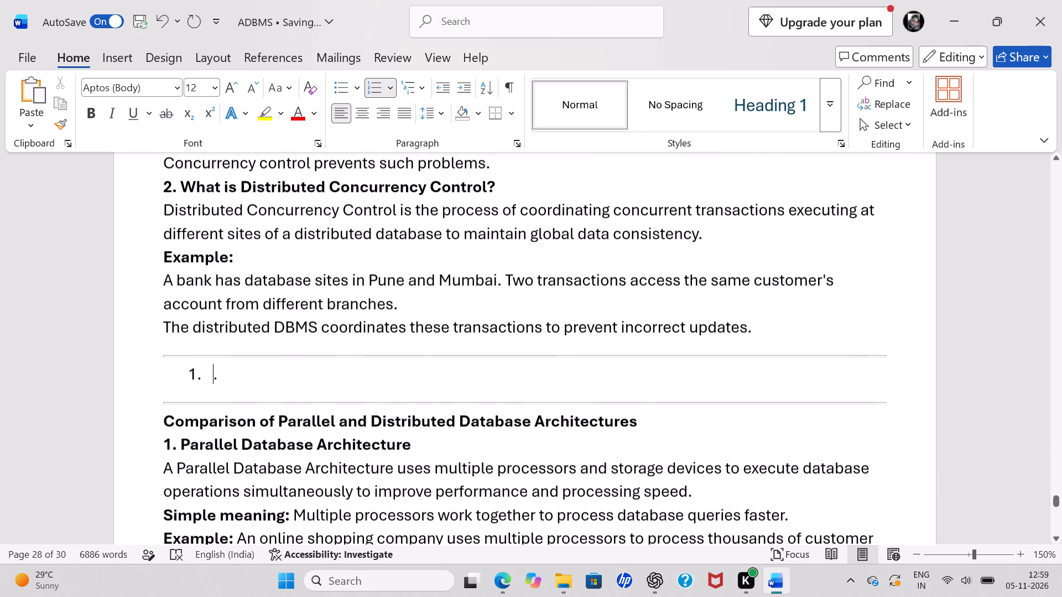
key("Right")
key("BackSpace")
key("BackSpace")
key("BackSpace")
key("BackSpace")
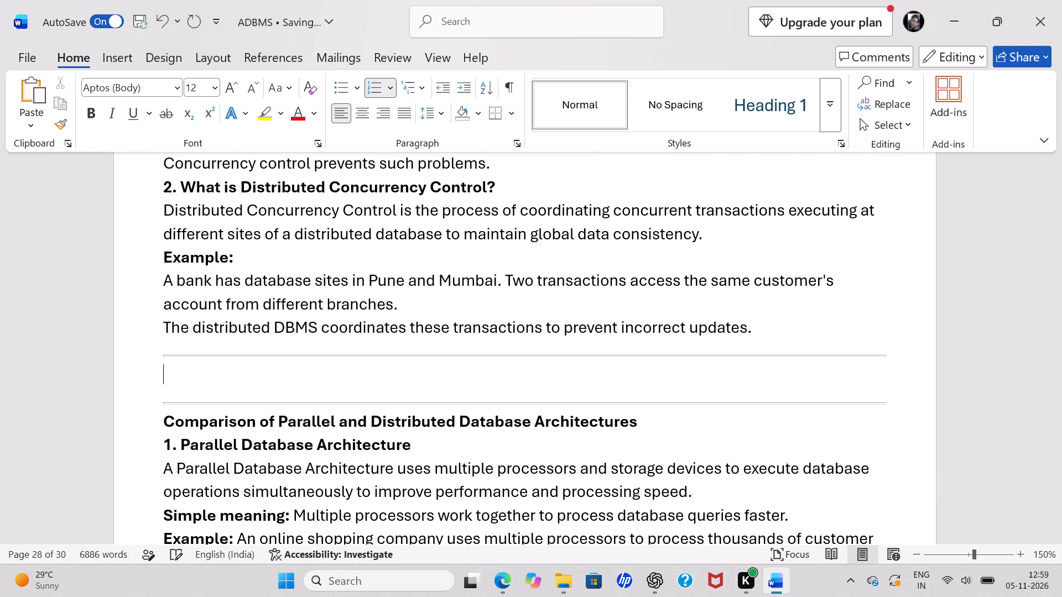
scroll(627, 303, "up", 1)
key("BackSpace")
key("BackSpace")
Review the Distributed Query Processing section, from query optimization back to the start of its steps, for out-of-syllabus content.
scroll(627, 303, "up", 9)
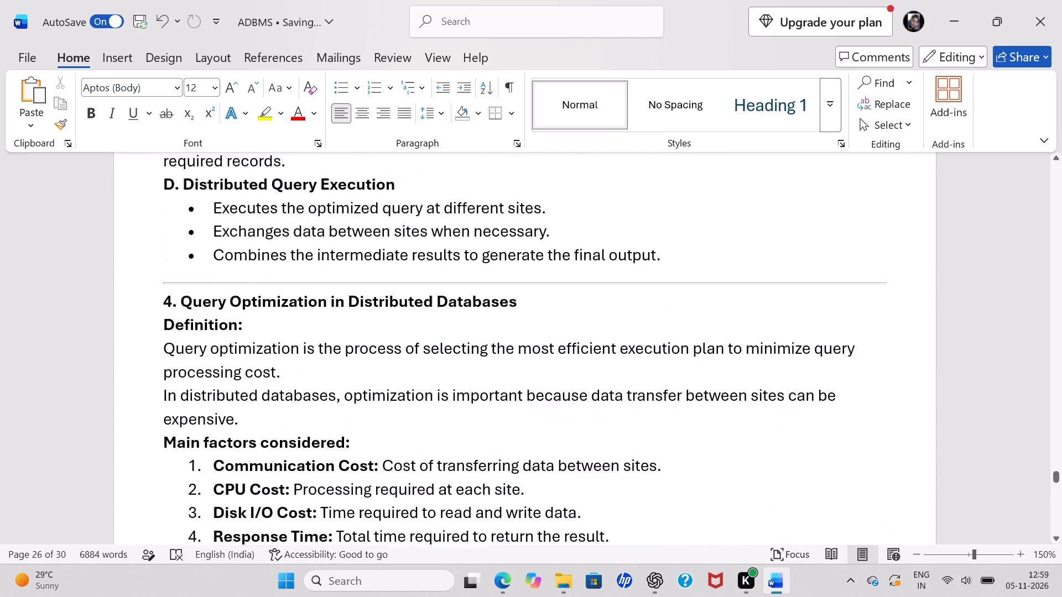
scroll(627, 303, "up", 3)
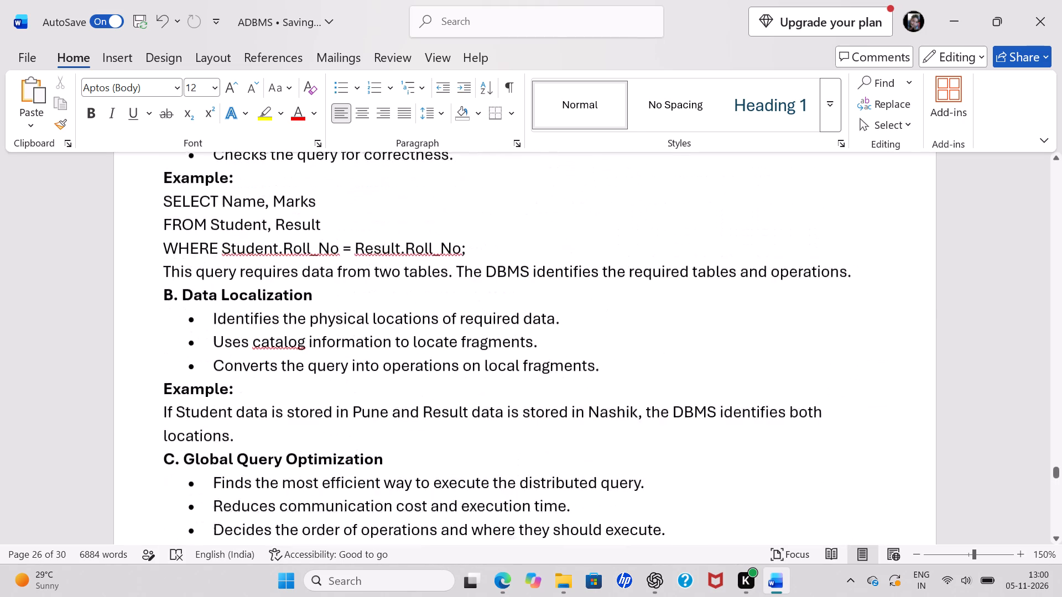
scroll(627, 303, "up", 2)
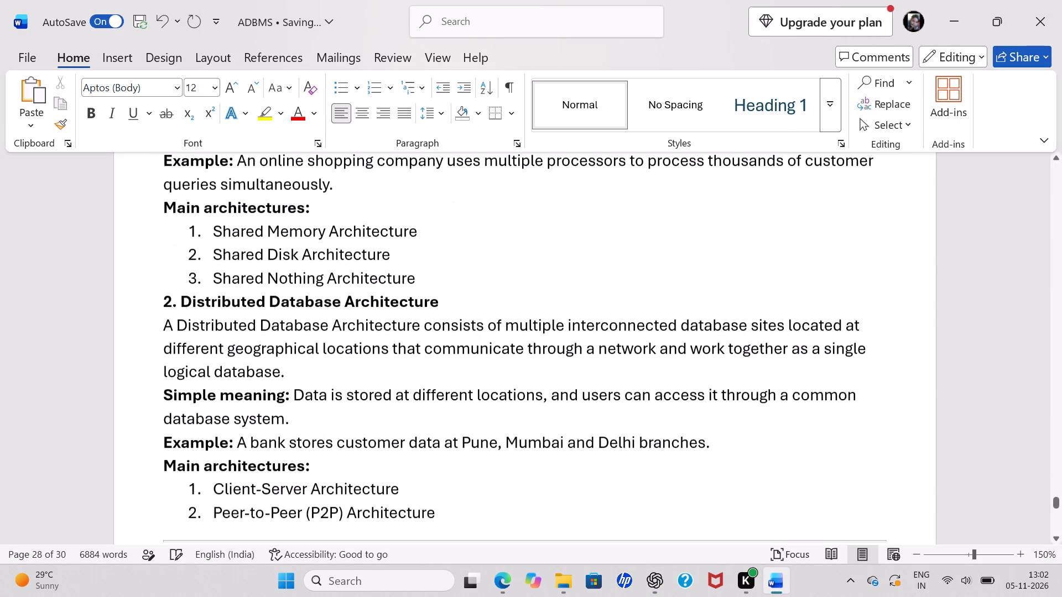
scroll(157, 343, "down", 5)
scroll(157, 343, "up", 2)
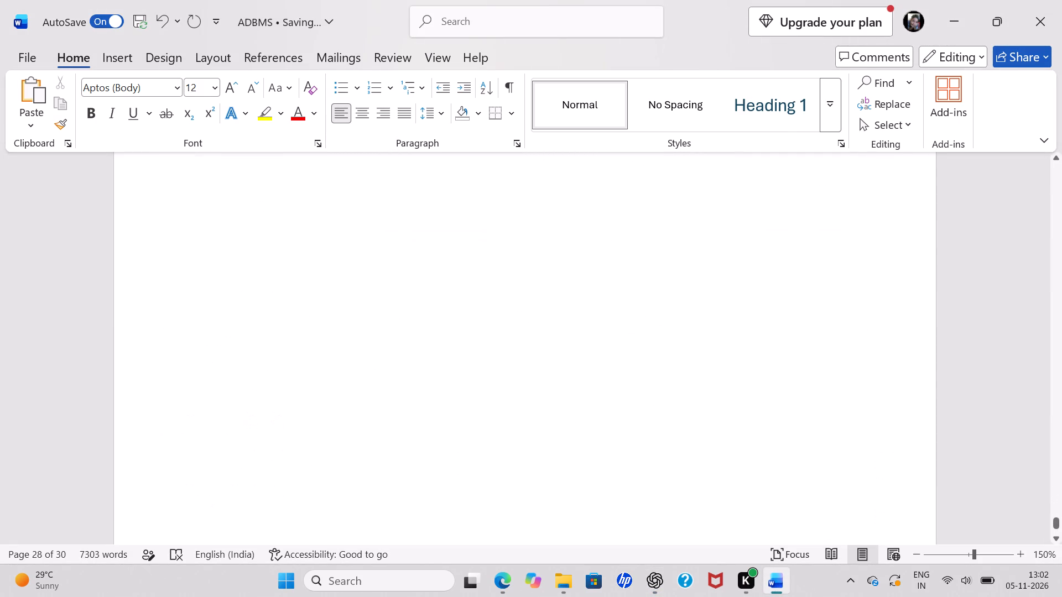
scroll(157, 343, "up", 3)
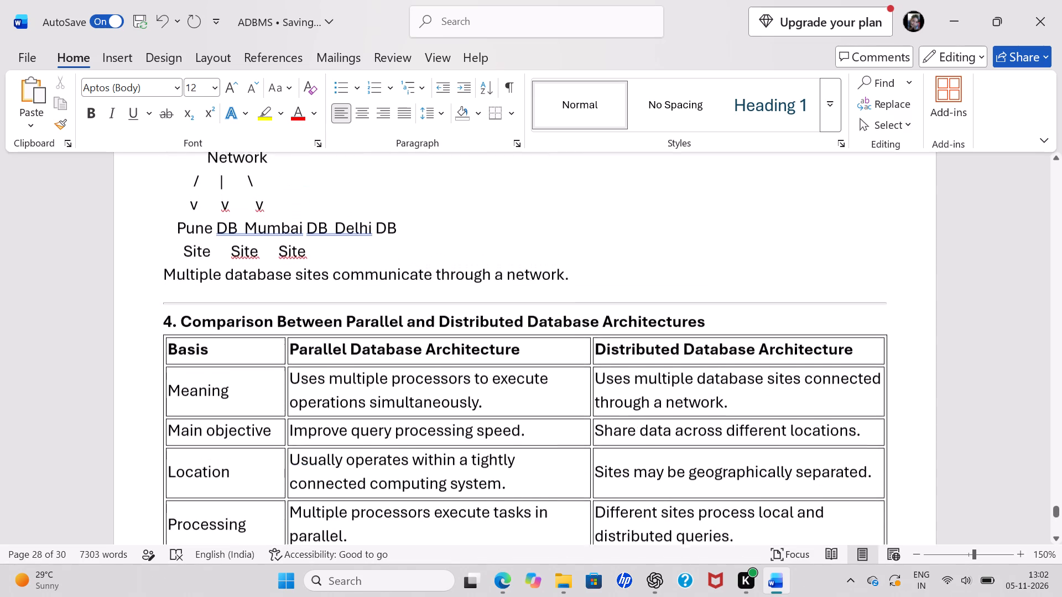
scroll(157, 343, "up", 3)
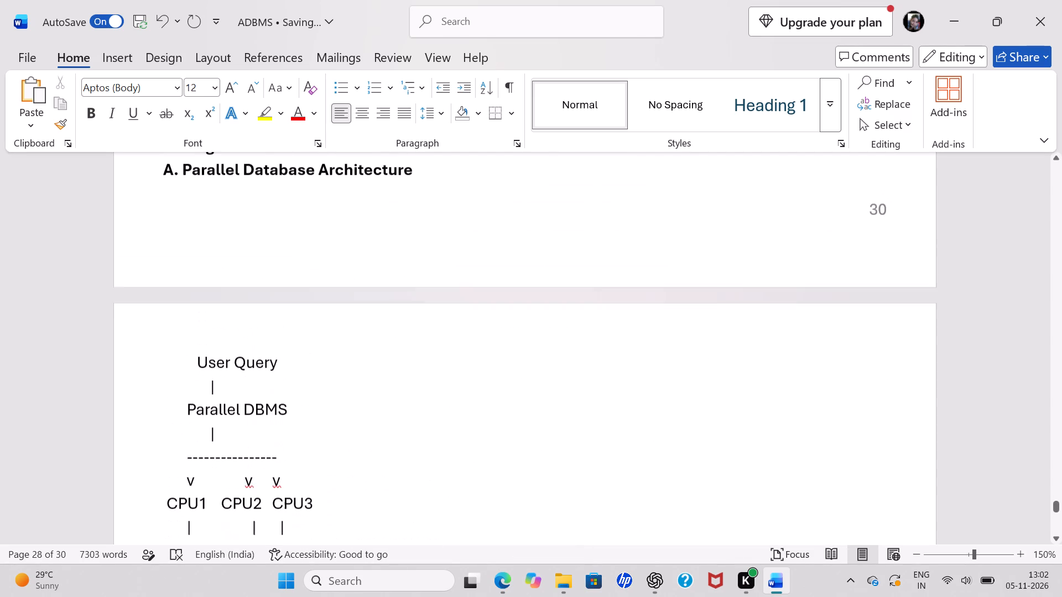
scroll(157, 343, "up", 2)
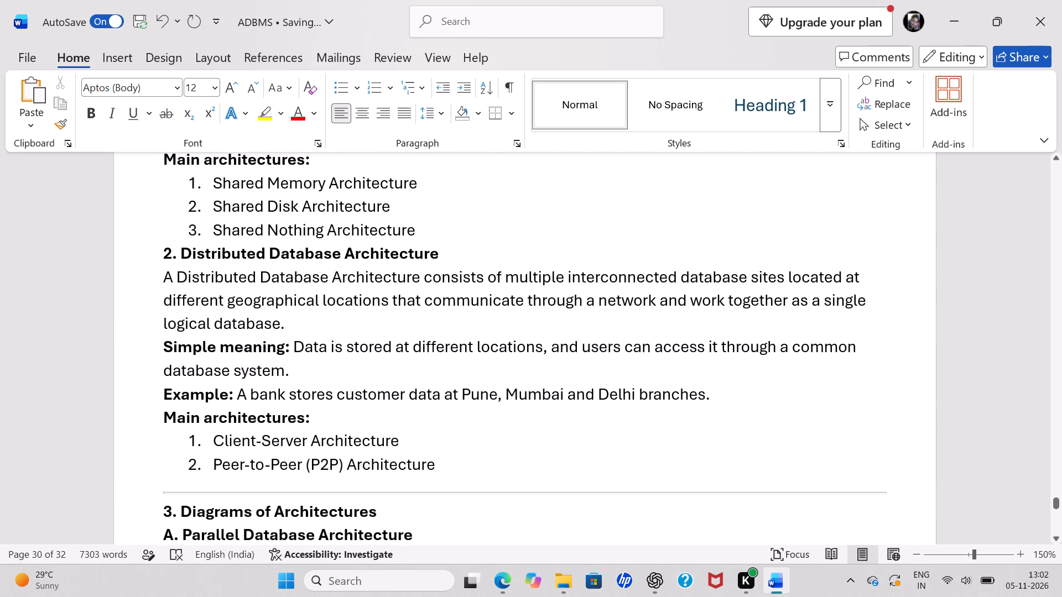
scroll(177, 462, "up", 2)
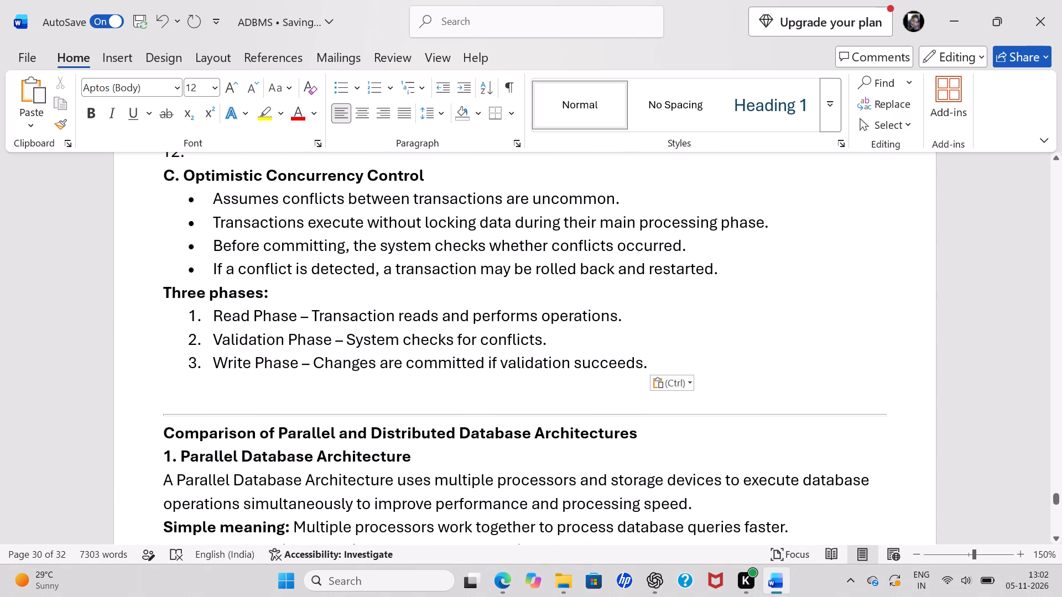
key("BackSpace")
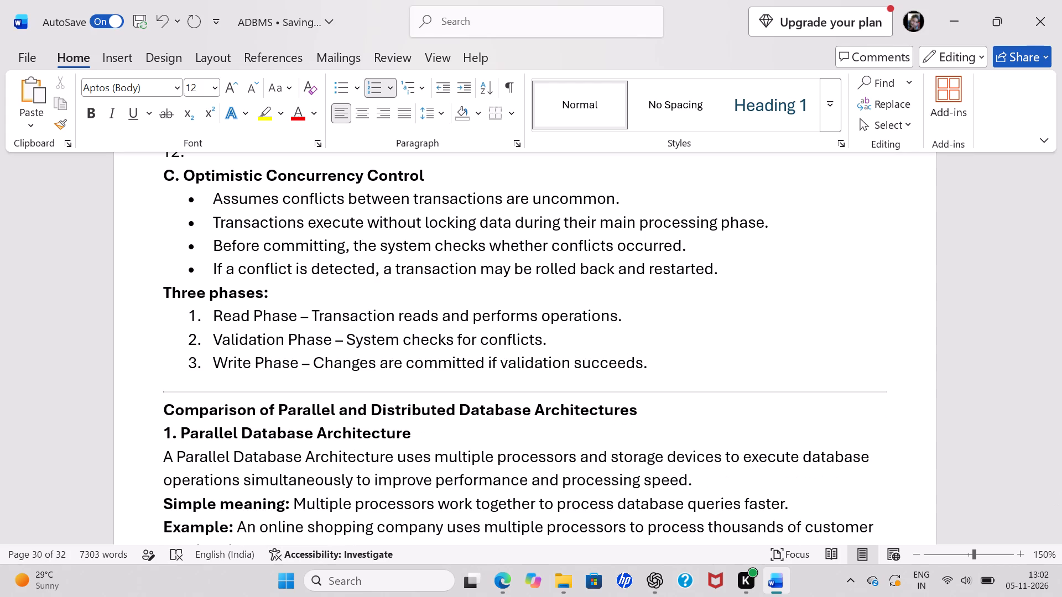
Remove the blank line above the Important Exam Questions heading in the Distributed Query Processing section.
scroll(162, 515, "up", 3)
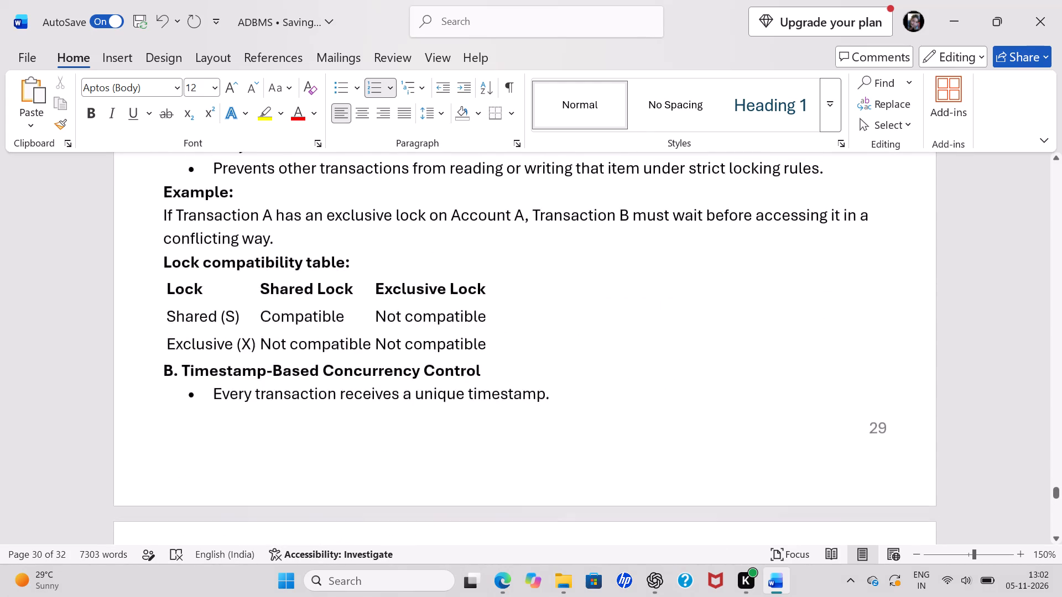
scroll(162, 515, "up", 2)
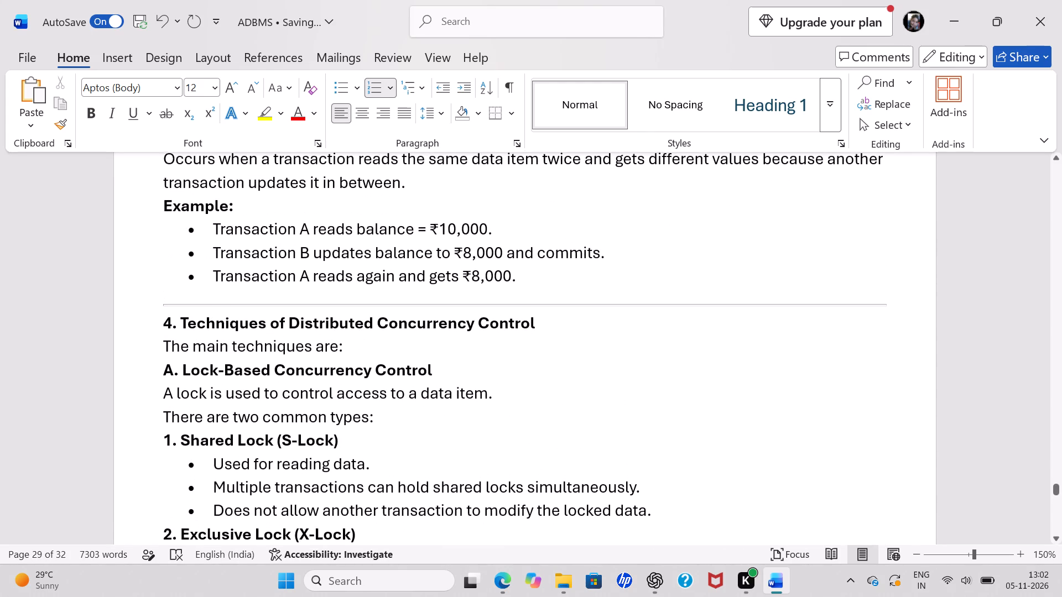
scroll(126, 501, "up", 4)
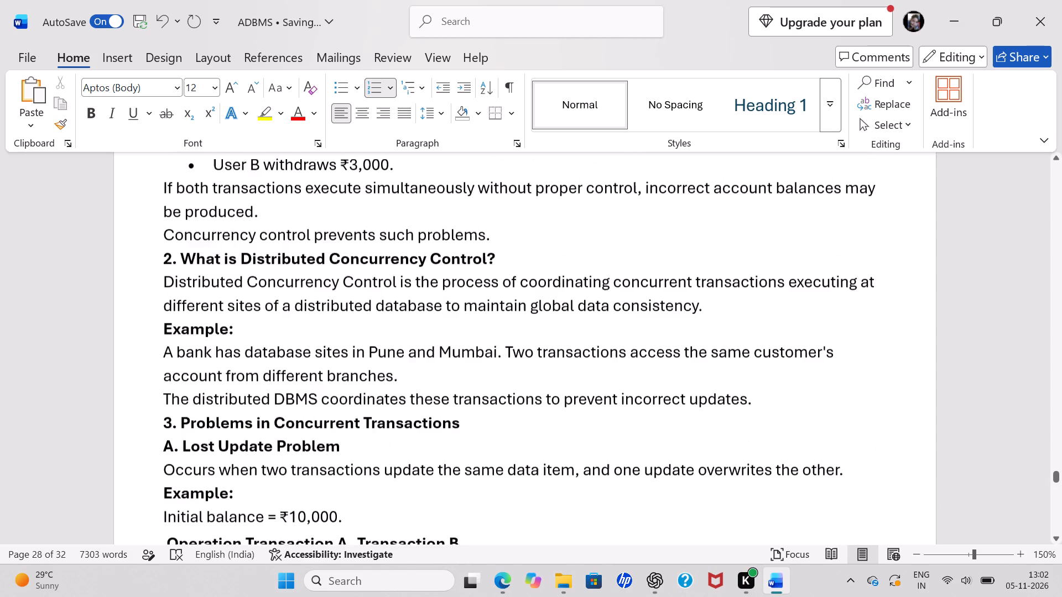
scroll(126, 501, "up", 1)
scroll(210, 464, "up", 1)
scroll(210, 464, "down", 1)
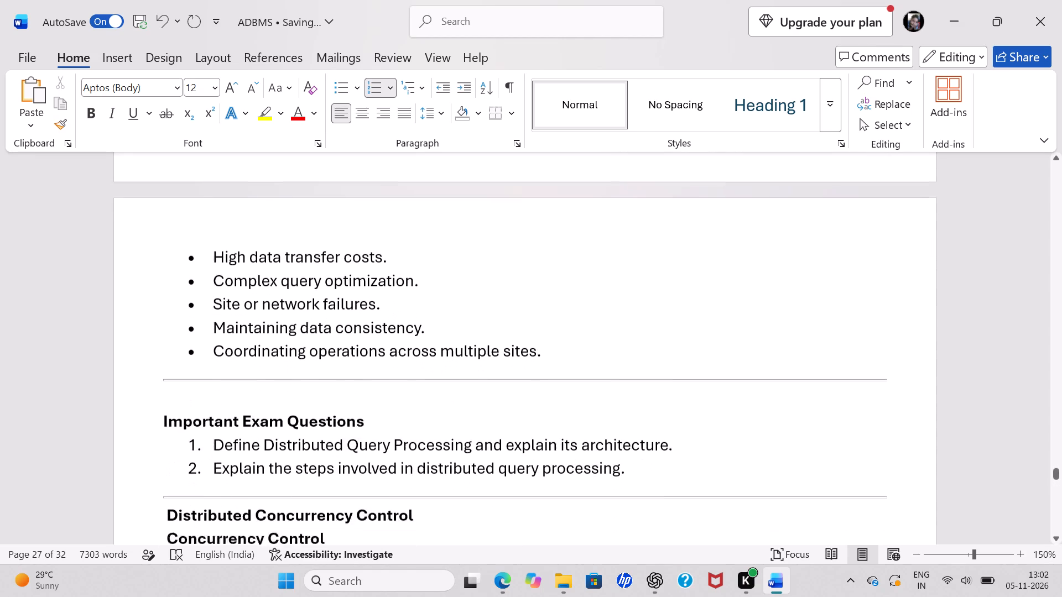
scroll(210, 464, "down", 1)
left_click(173, 375)
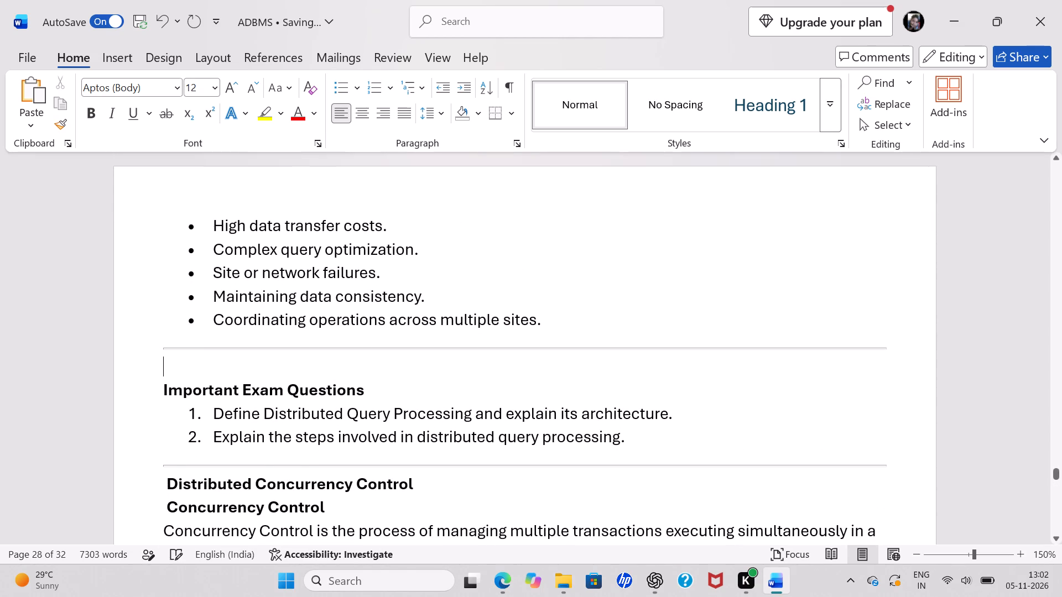
key("BackSpace")
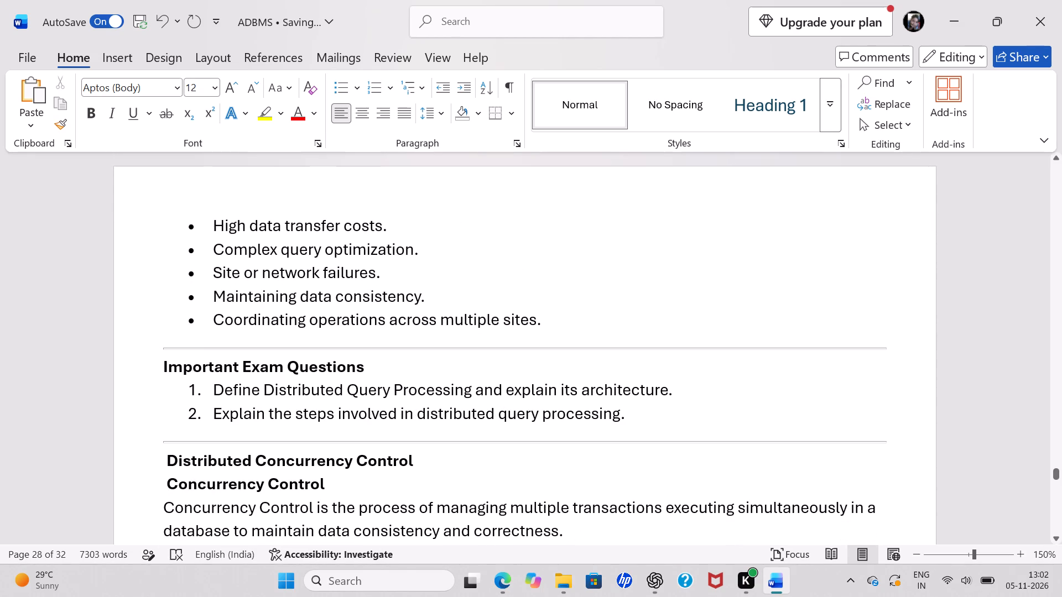
Delete the horizontal divider directly above Important Exam Questions, along with its leftover empty line.
left_click(175, 428)
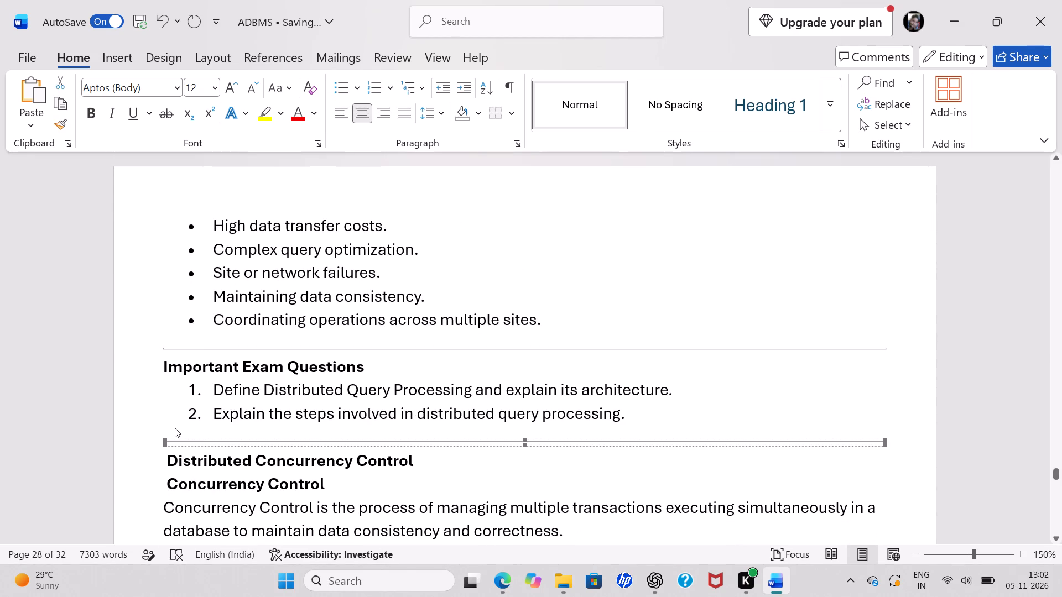
left_click(186, 348)
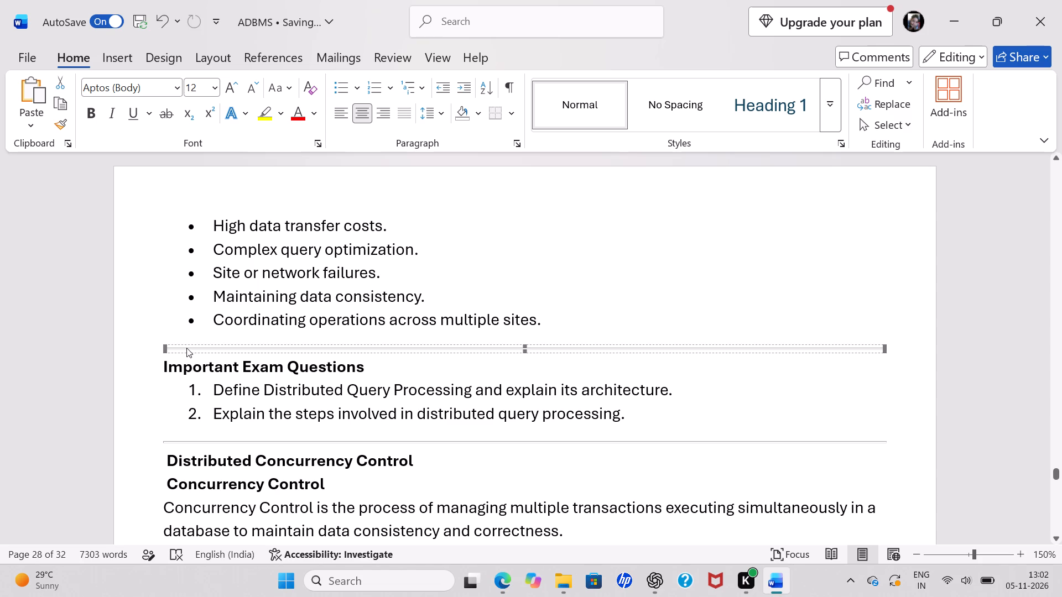
key("BackSpace")
key("BackSpace")
Review the notes backward from the Distributed Query Processing section to the functions of Catalog Management.
scroll(186, 348, "up", 6)
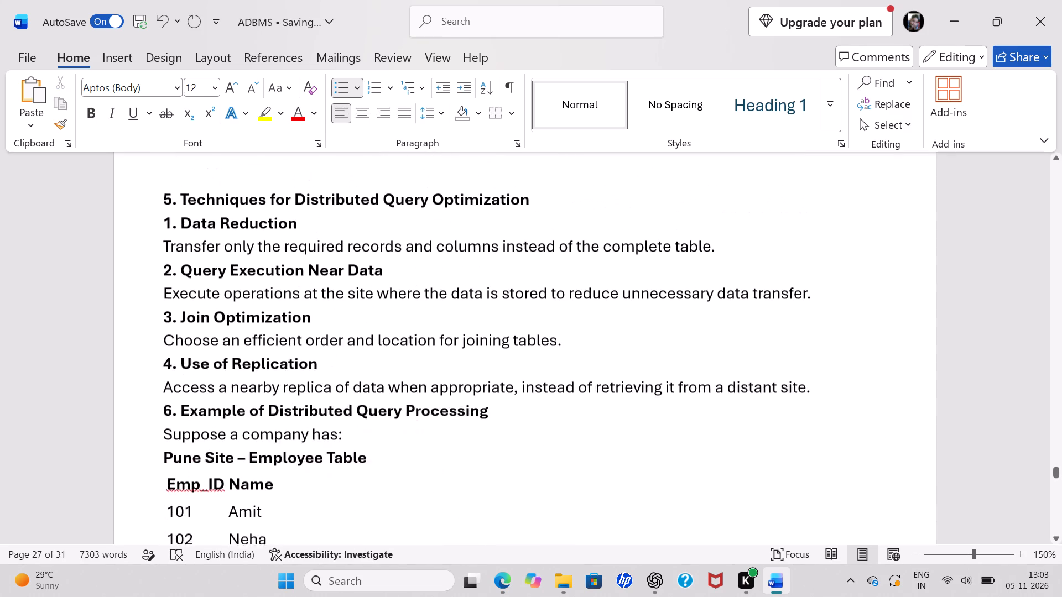
scroll(186, 348, "up", 4)
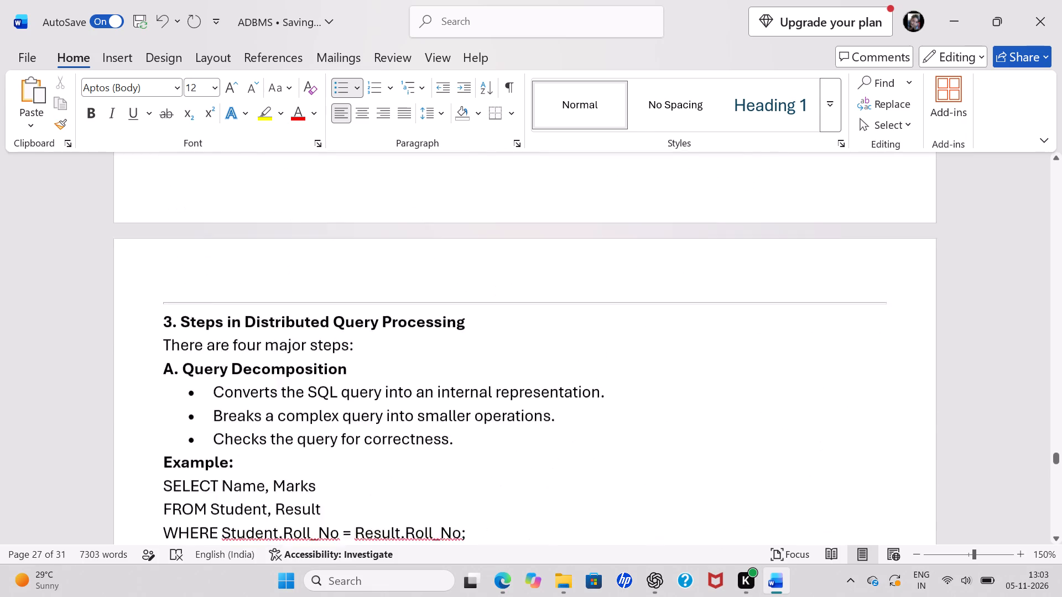
scroll(186, 348, "up", 4)
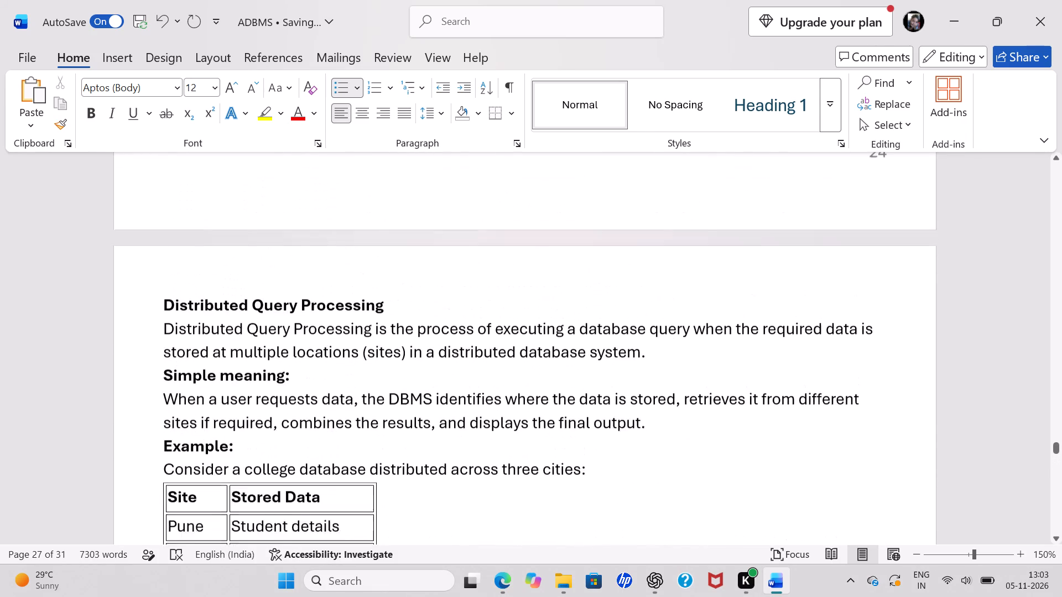
scroll(186, 348, "up", 3)
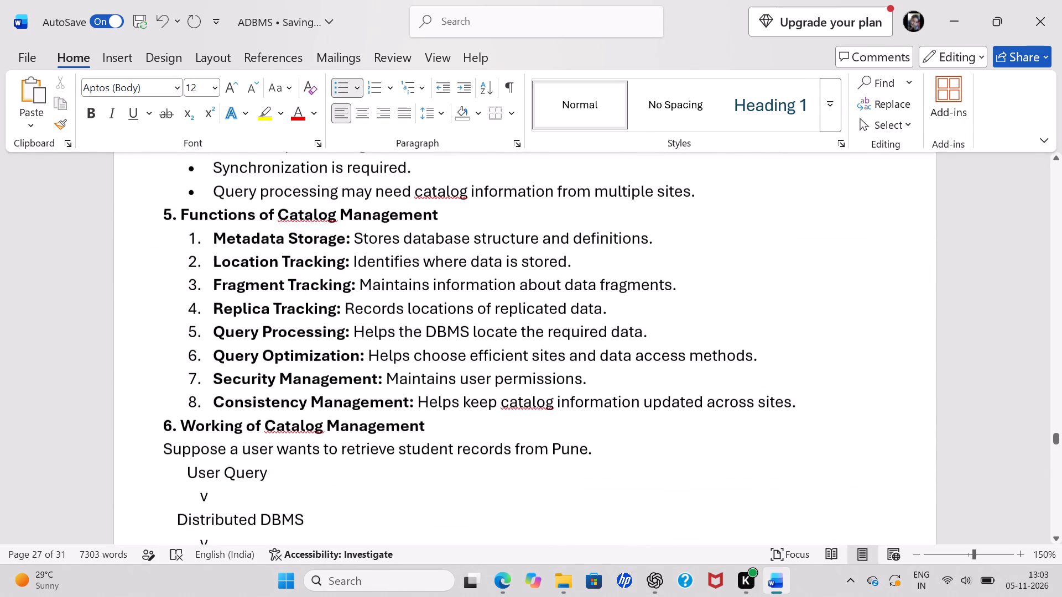
scroll(186, 348, "down", 4)
scroll(186, 348, "up", 2)
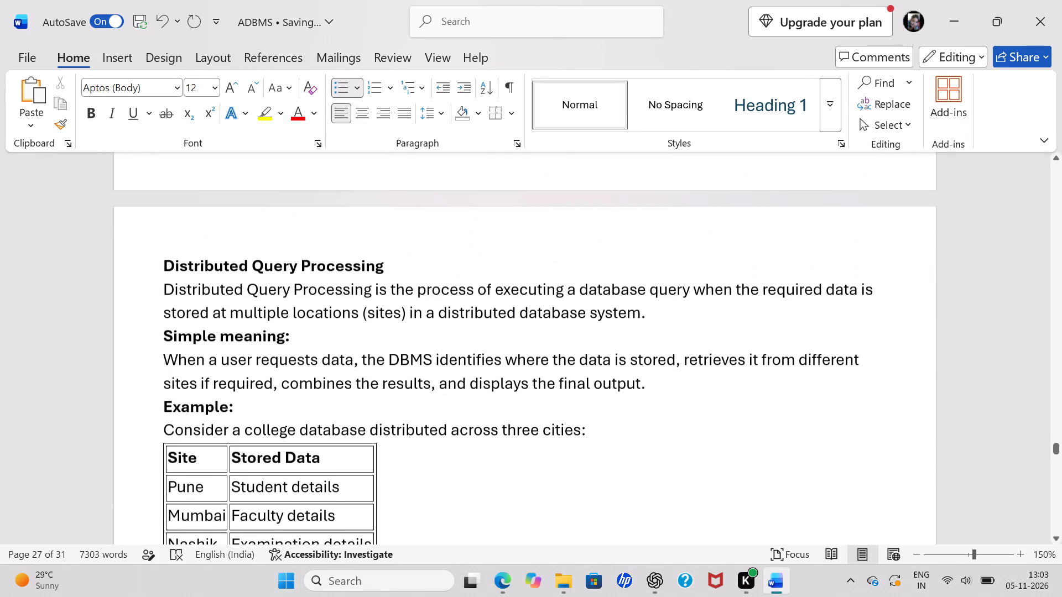
Review the notes backward from the Distributed Query Processing section to the Unit I title on the first page.
scroll(186, 348, "up", 4)
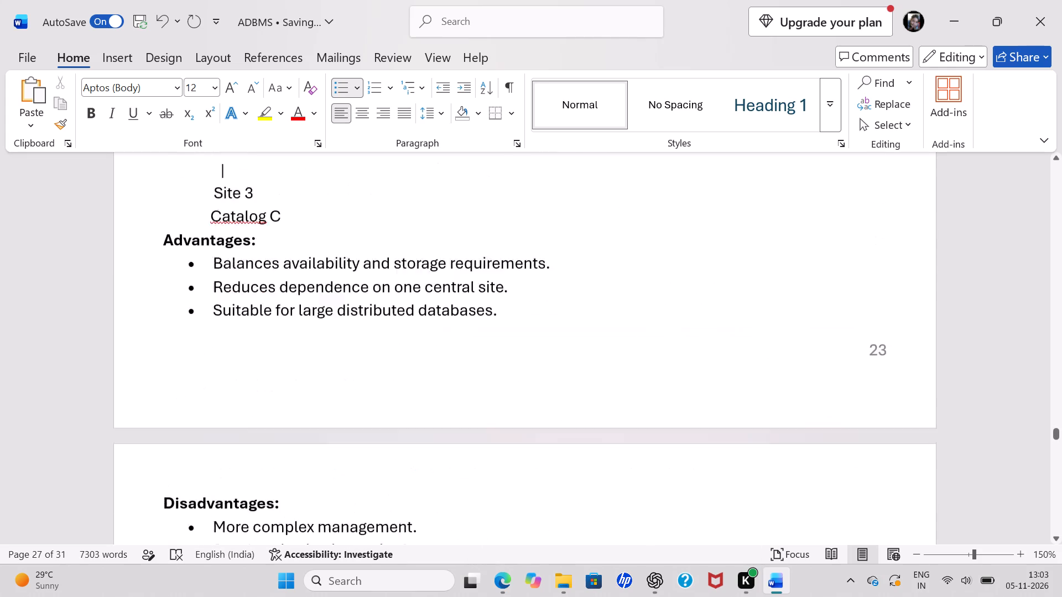
scroll(186, 348, "up", 5)
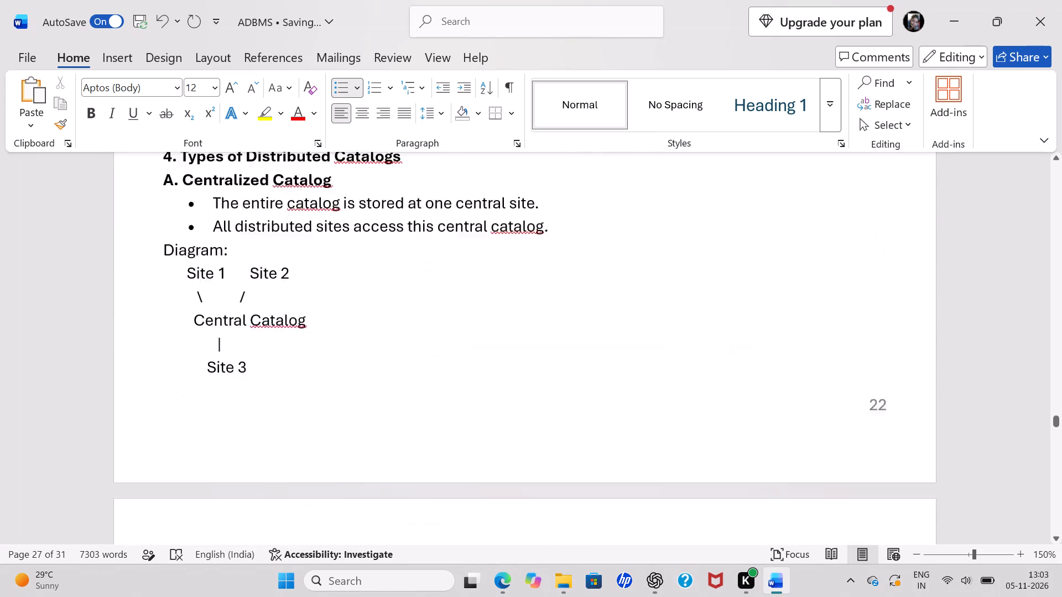
scroll(186, 348, "up", 4)
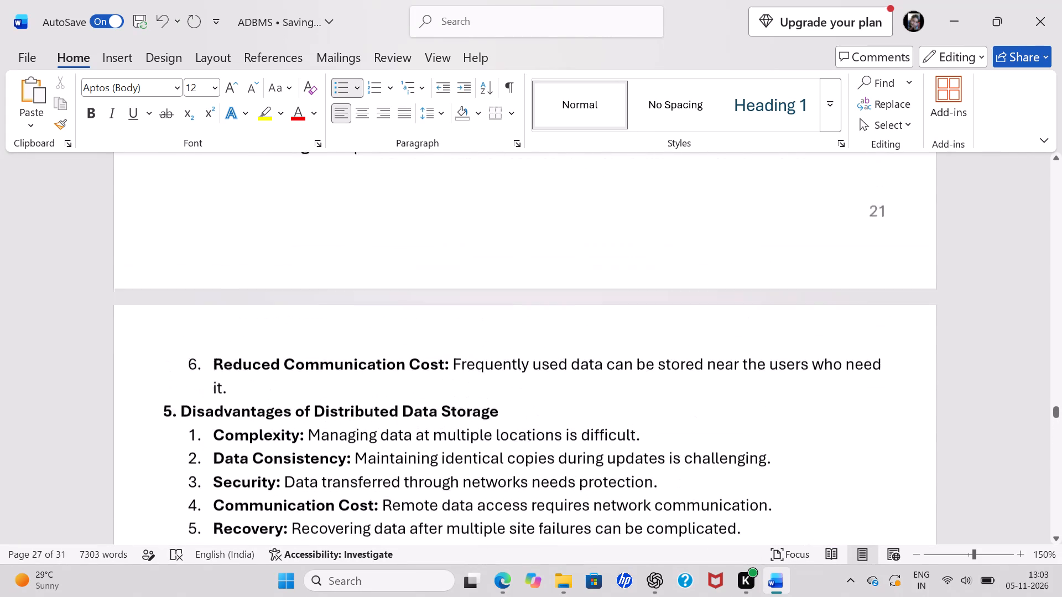
scroll(186, 348, "up", 4)
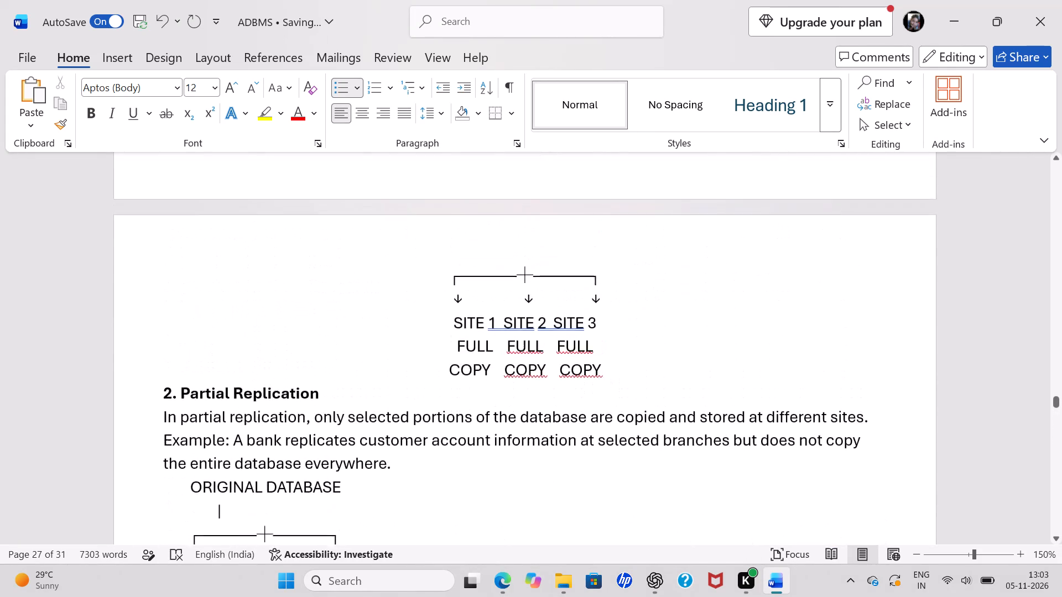
scroll(186, 348, "up", 5)
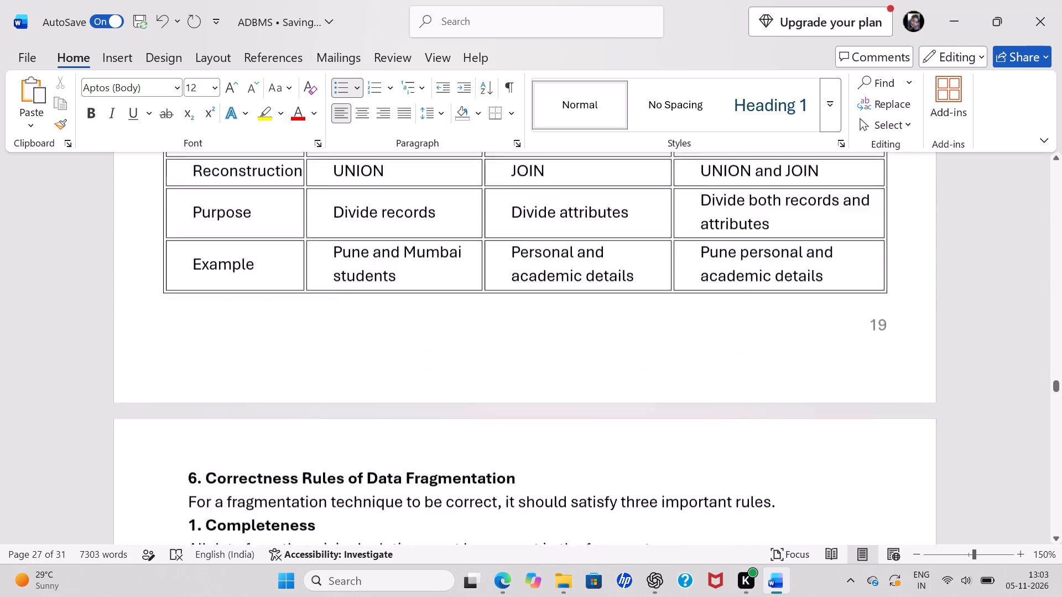
scroll(186, 348, "up", 15)
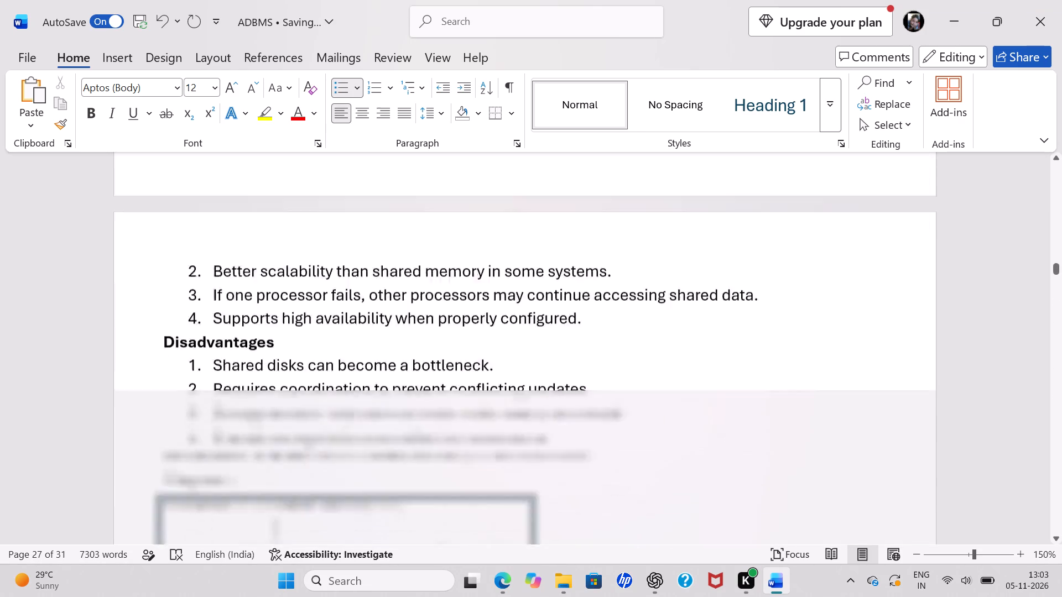
scroll(186, 348, "up", 6)
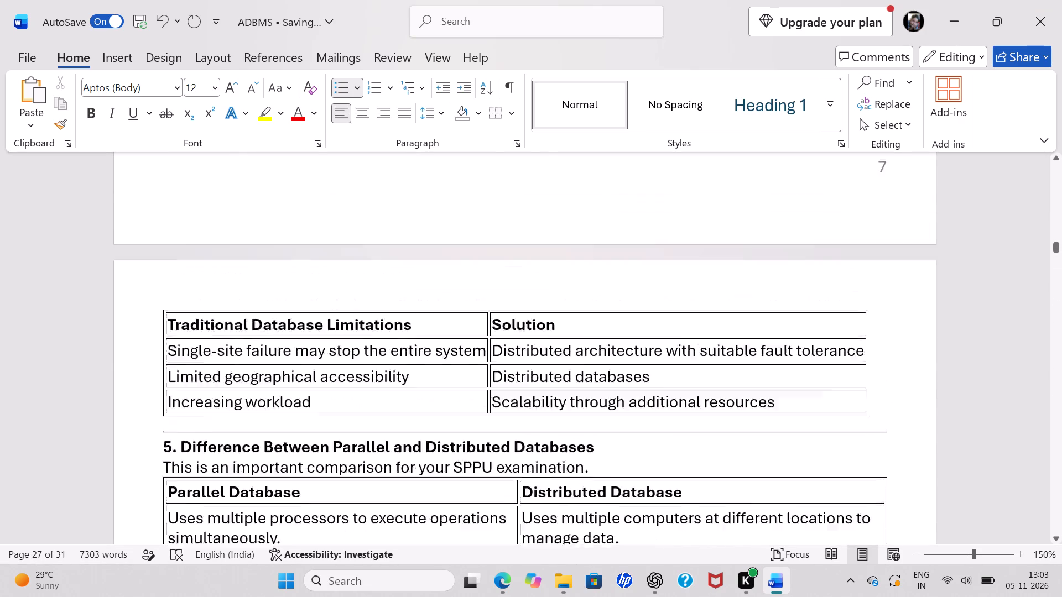
scroll(186, 348, "up", 18)
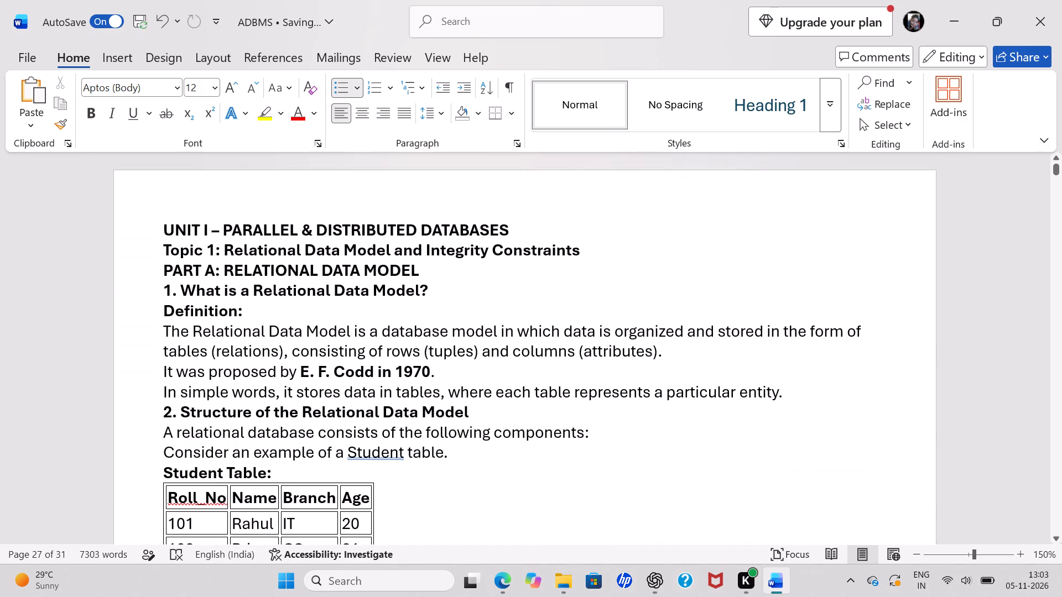
Delete the "Topic 1:" prefix from the Relational Data Model and Integrity Constraints heading.
left_click_drag(164, 253, 261, 259)
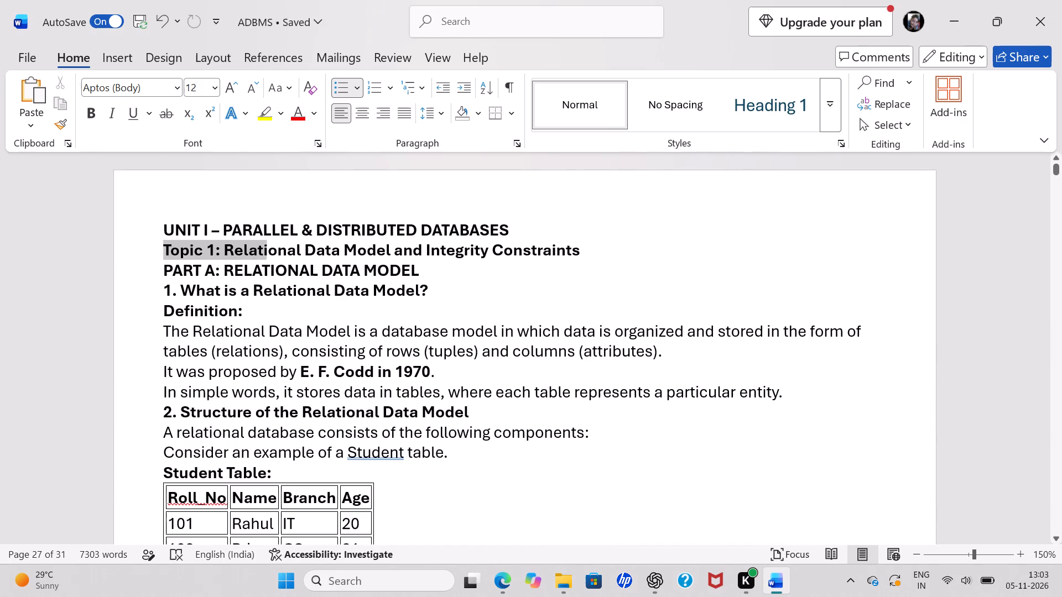
left_click_drag(261, 259, 191, 241)
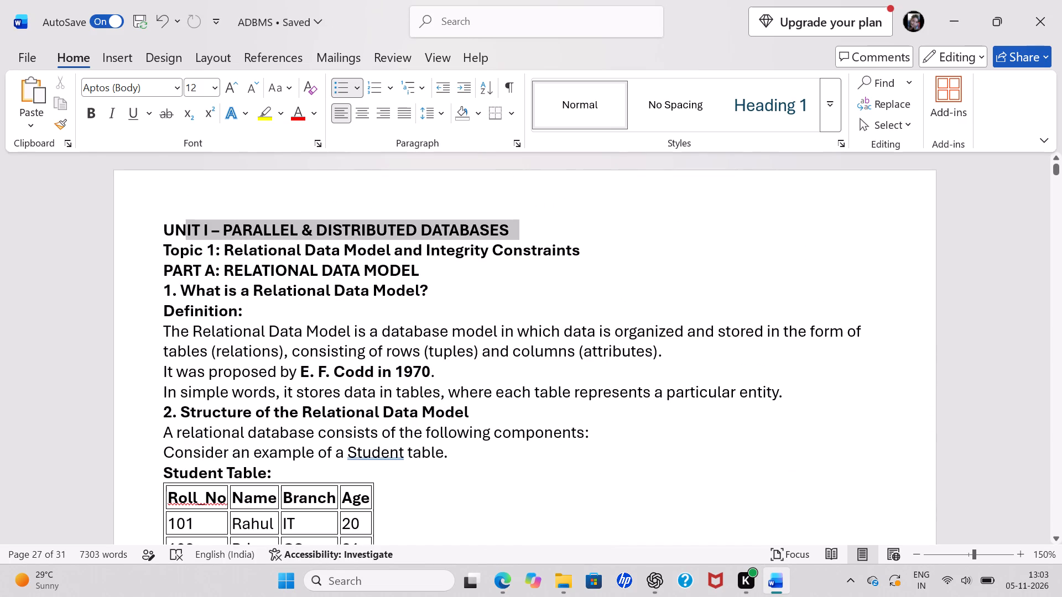
left_click_drag(191, 241, 220, 251)
key("BackSpace")
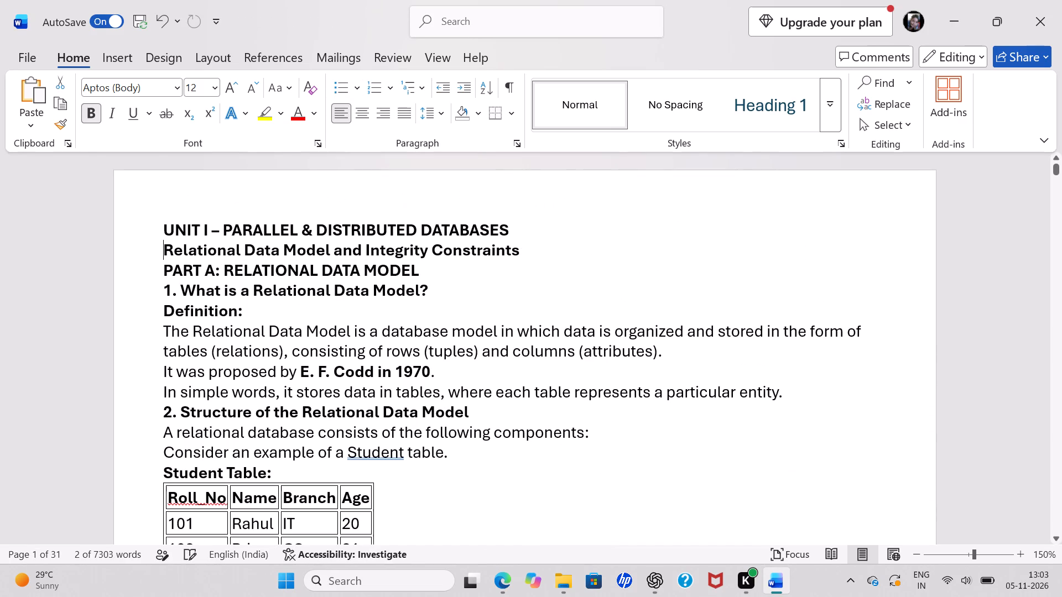
Delete the "Definition:" label line beneath the heading "1. What is a Relational Data Model?".
left_click_drag(435, 292, 220, 301)
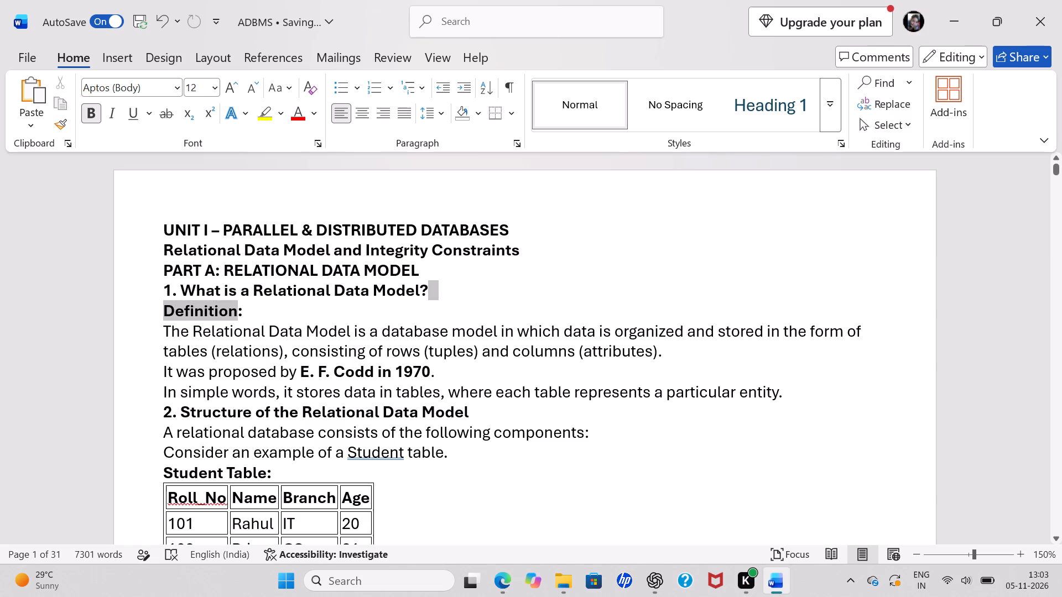
left_click_drag(220, 301, 247, 307)
key("BackSpace")
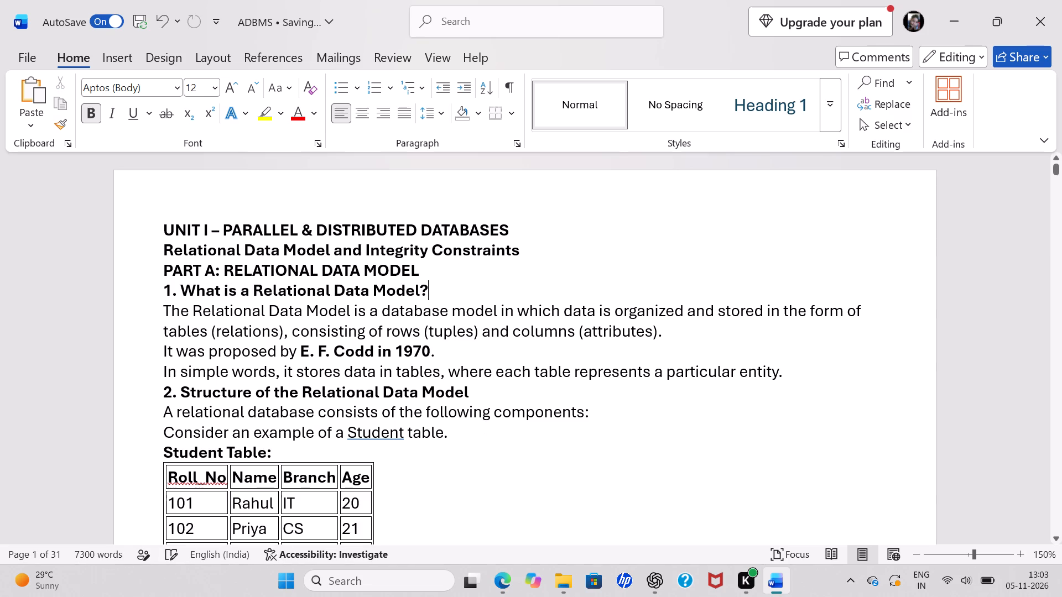
Delete the heading "1. What is a Relational Data Model?" under Part A, along with its leftover empty line.
left_click_drag(420, 287, 315, 298)
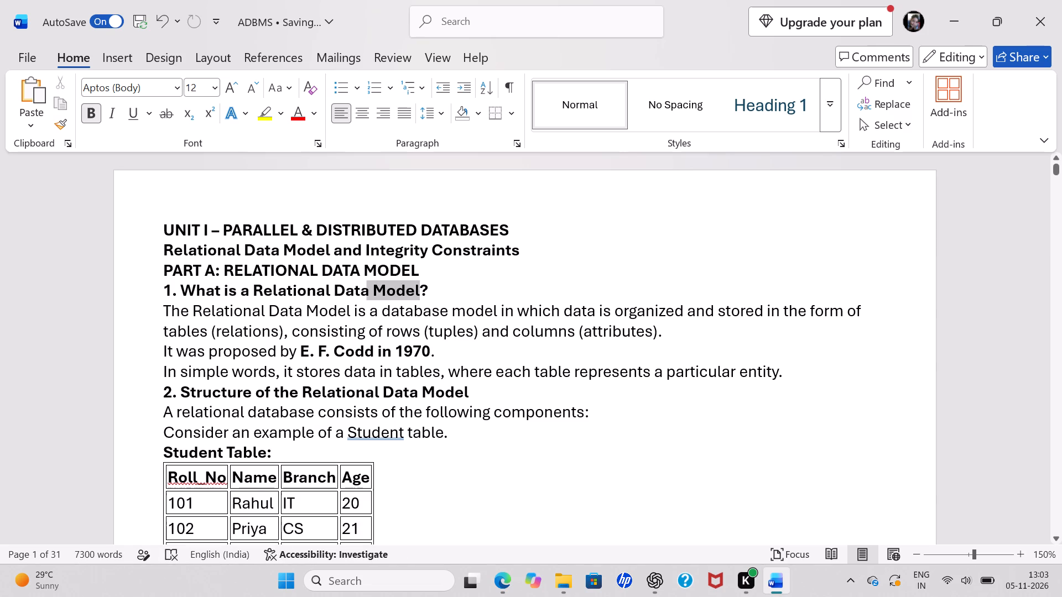
left_click_drag(315, 298, 164, 286)
key("BackSpace")
key("Right")
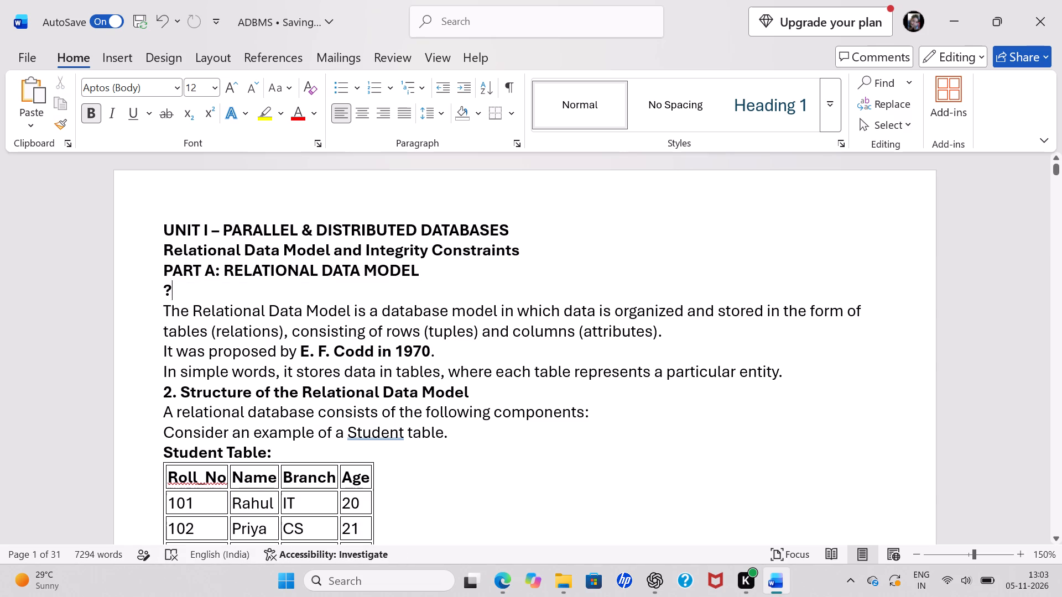
key("BackSpace")
scroll(164, 286, "down", 1)
key("BackSpace")
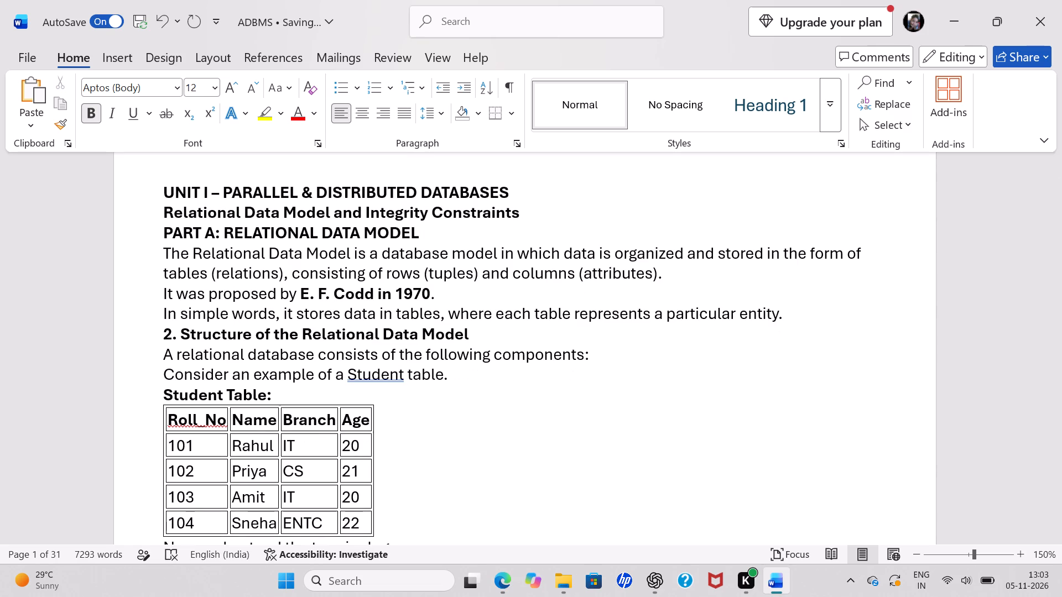
Skim the notes from the Relational Data Model section to the closing comparison table, and back to the concurrency problems.
scroll(164, 286, "down", 1)
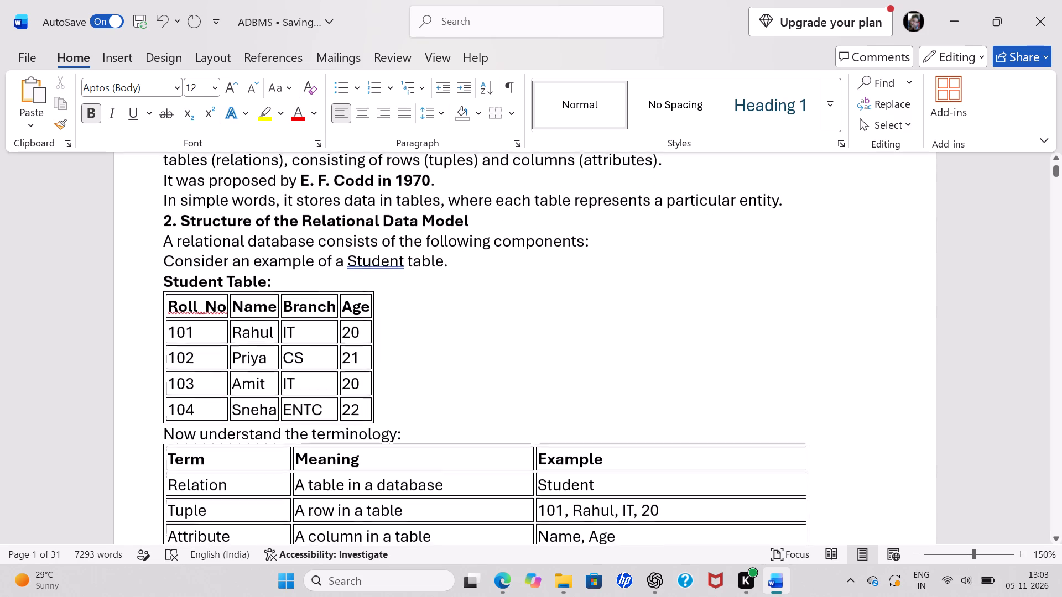
scroll(164, 286, "down", 10)
scroll(164, 286, "down", 14)
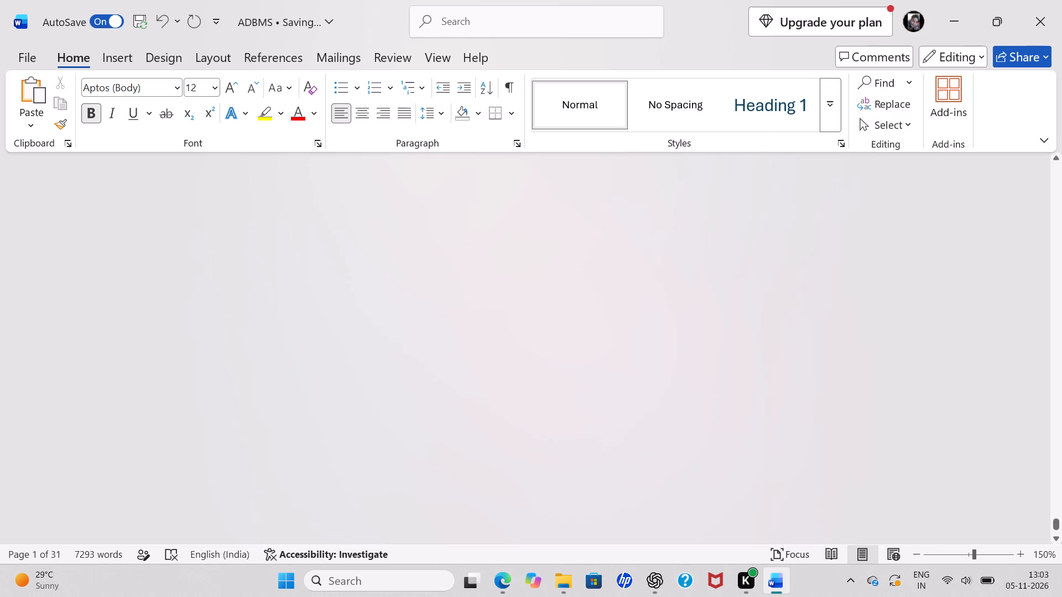
scroll(164, 286, "down", 3)
scroll(164, 286, "up", 1)
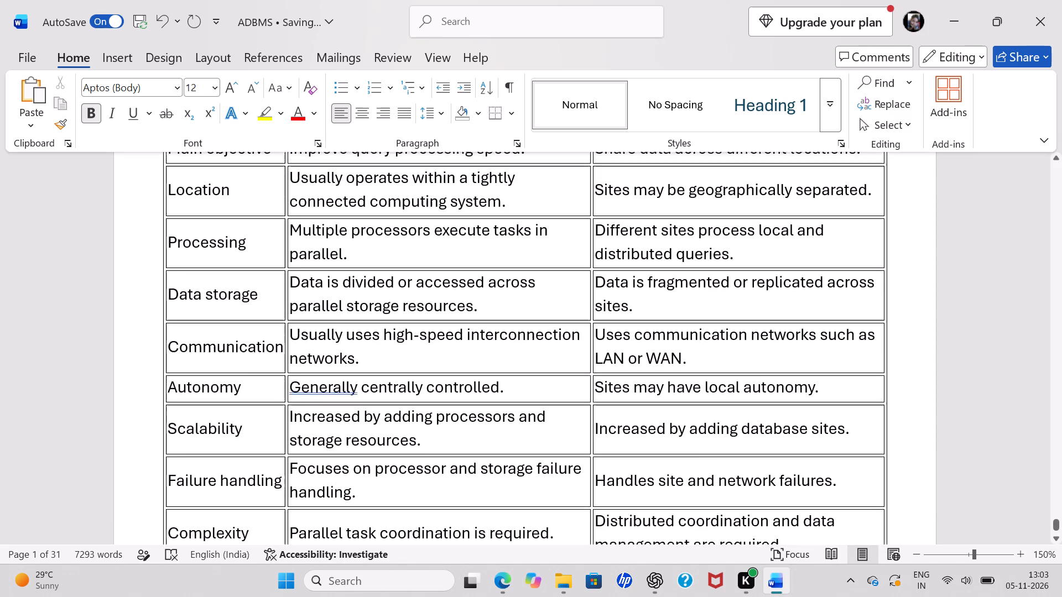
scroll(164, 286, "up", 7)
Save the ADBMS notes document.
key("ctrl+s")
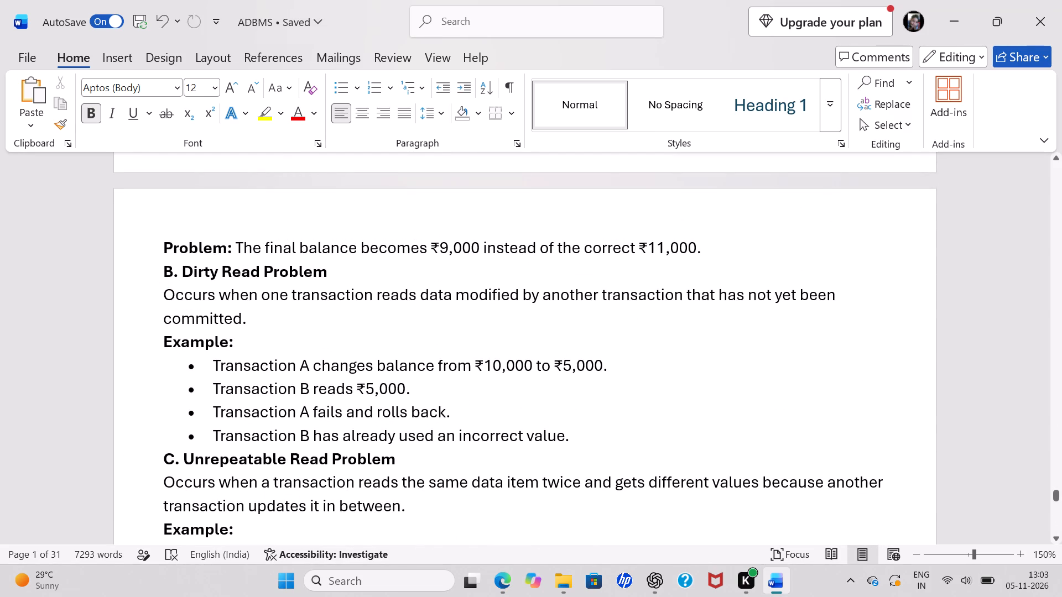
Open the document's file name and location details.
left_click(283, 28)
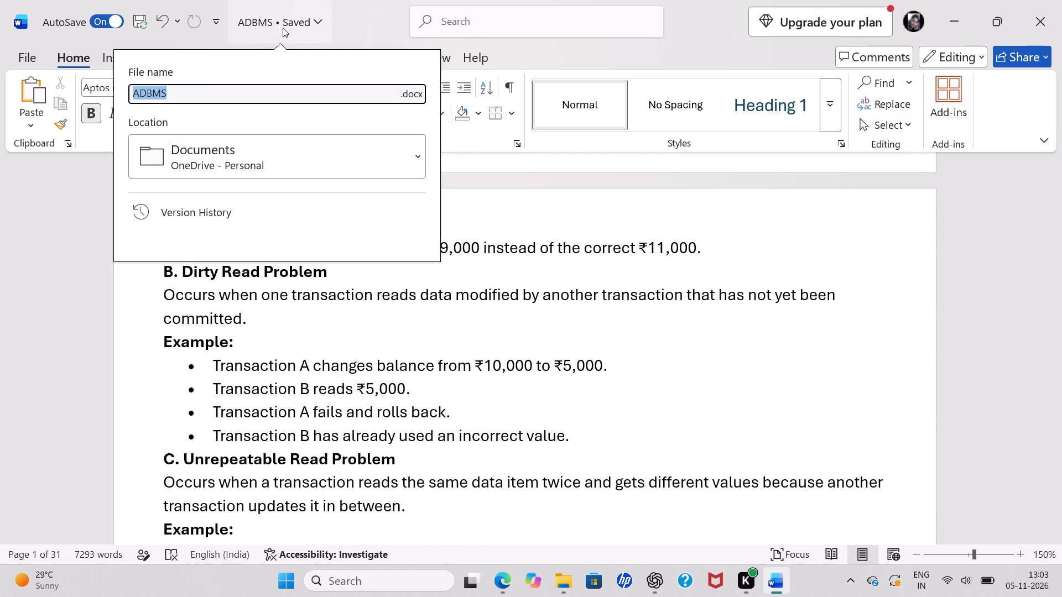